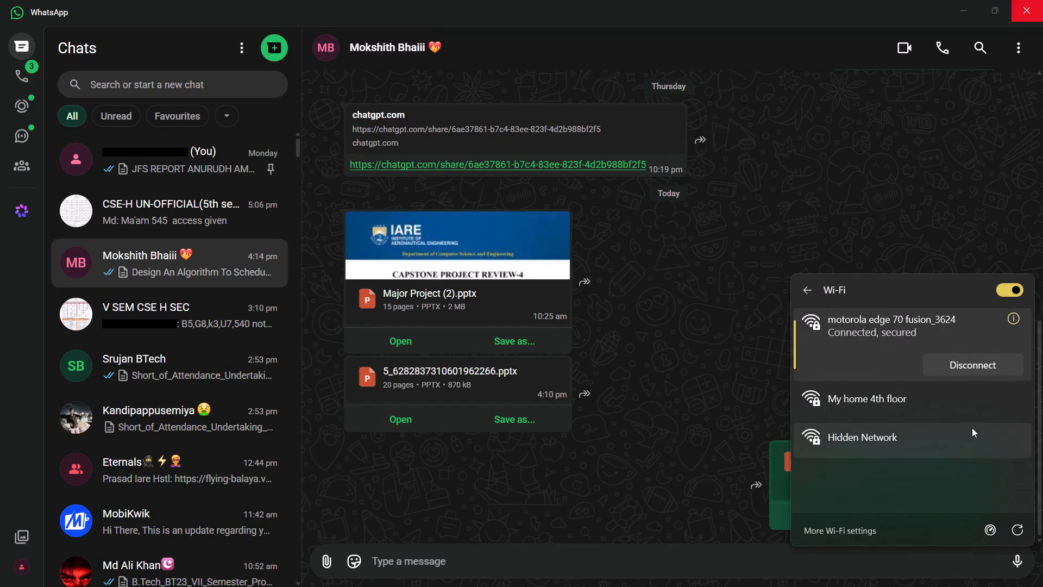
Refresh the available Wi-Fi networks and connect to the ACTFIBERNET network.
click(1022, 522)
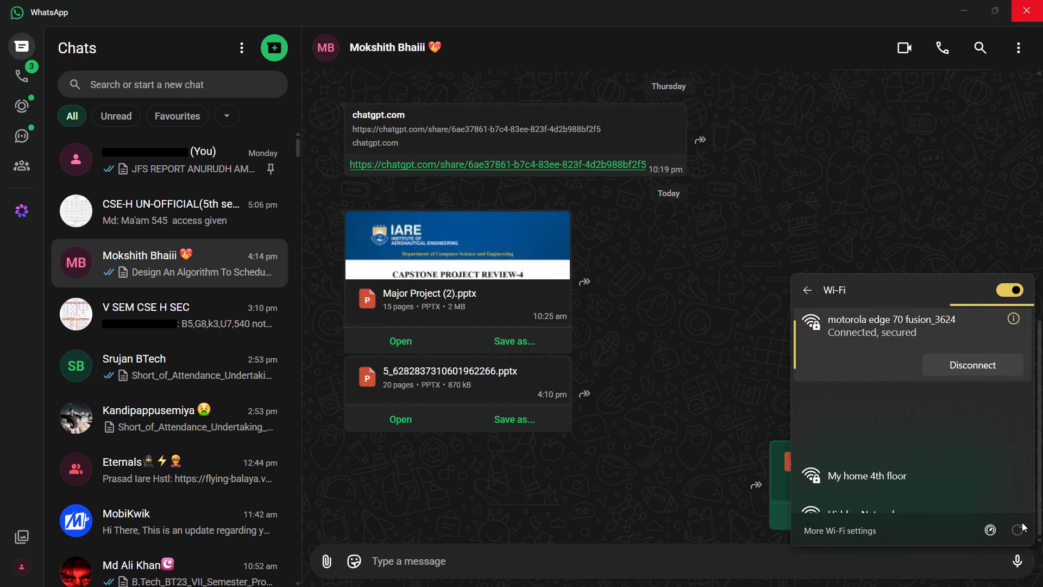
click(912, 407)
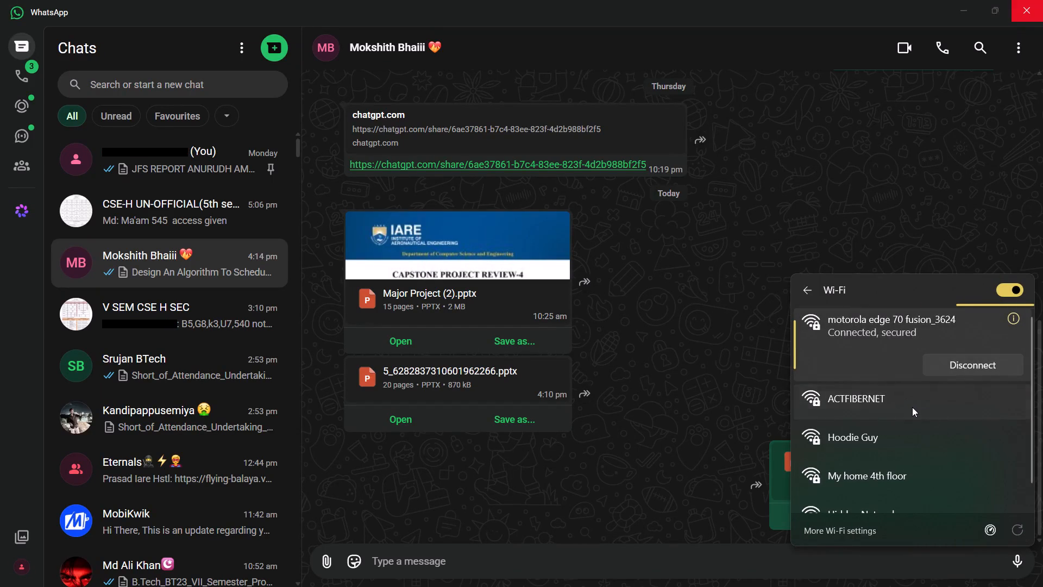
click(934, 421)
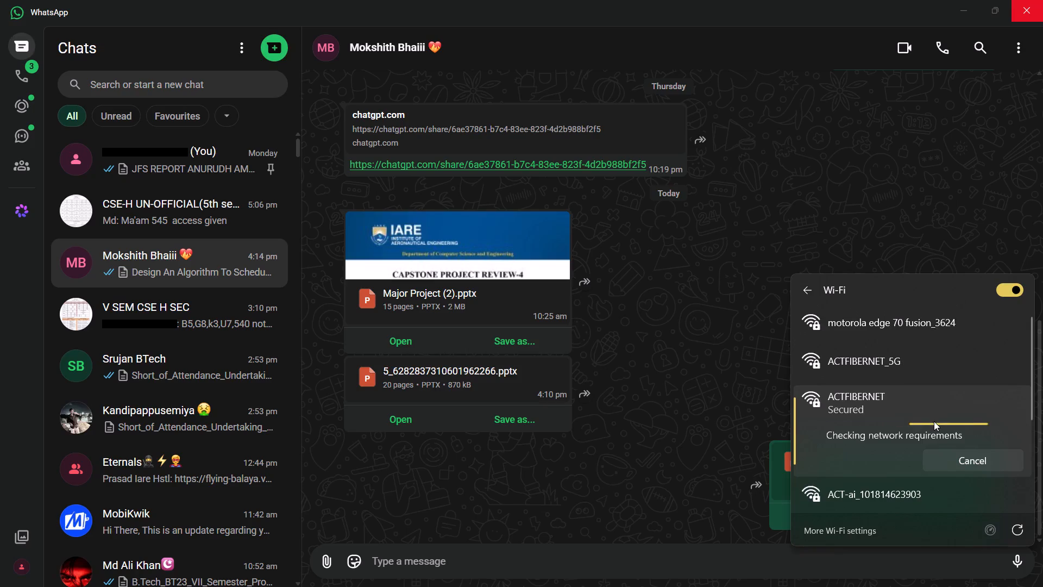
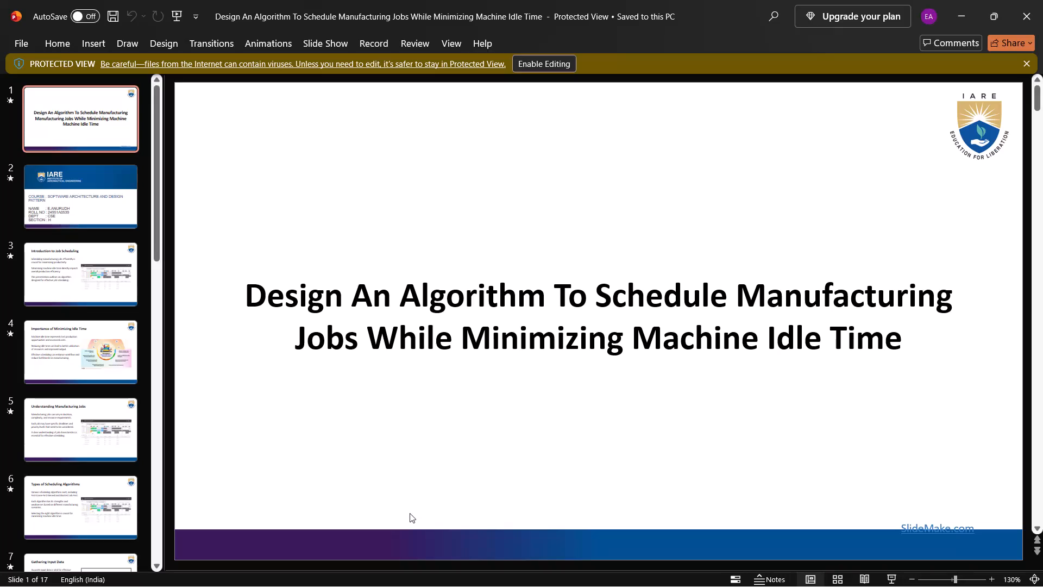
Take the manufacturing job scheduling presentation out of Protected View so that it can be edited.
click(539, 65)
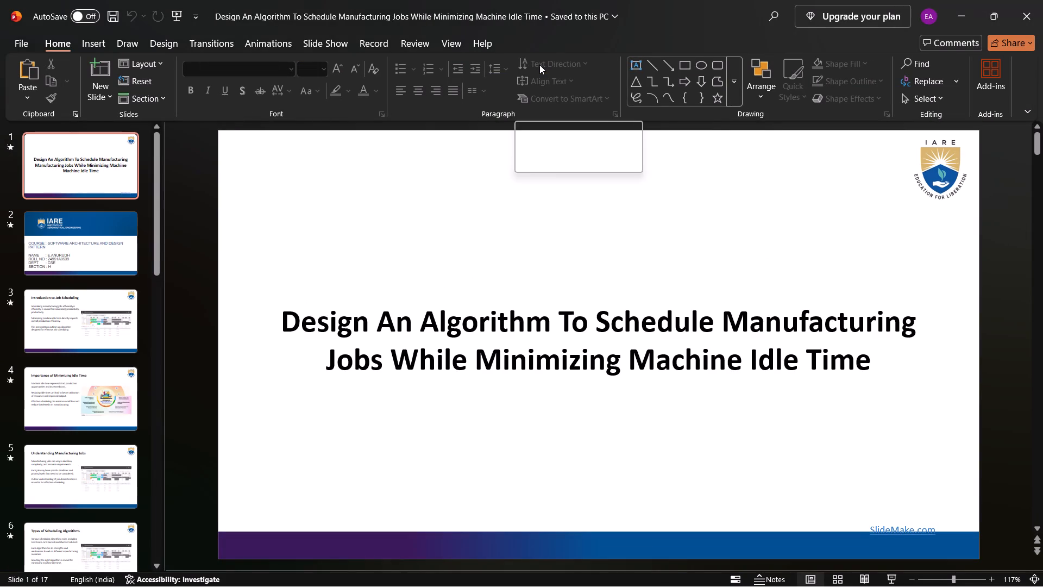
Move the IARE course details slide ahead of the title slide so it comes first in the deck.
click(74, 233)
drag(74, 233, 78, 135)
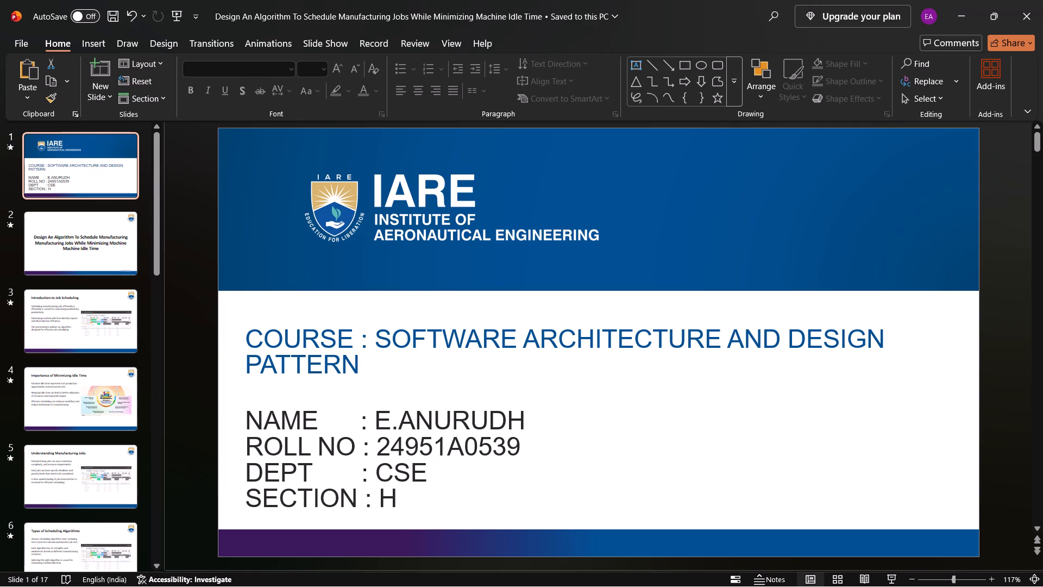
Set the font size of the name, roll number, department and section lines on the first slide to 18.
drag(406, 505, 287, 414)
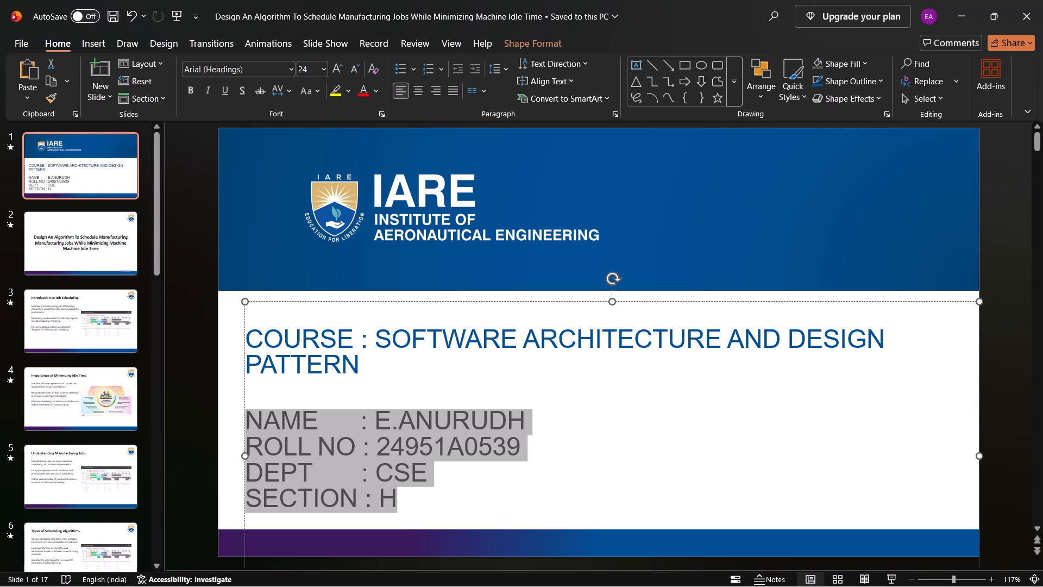
drag(287, 414, 285, 414)
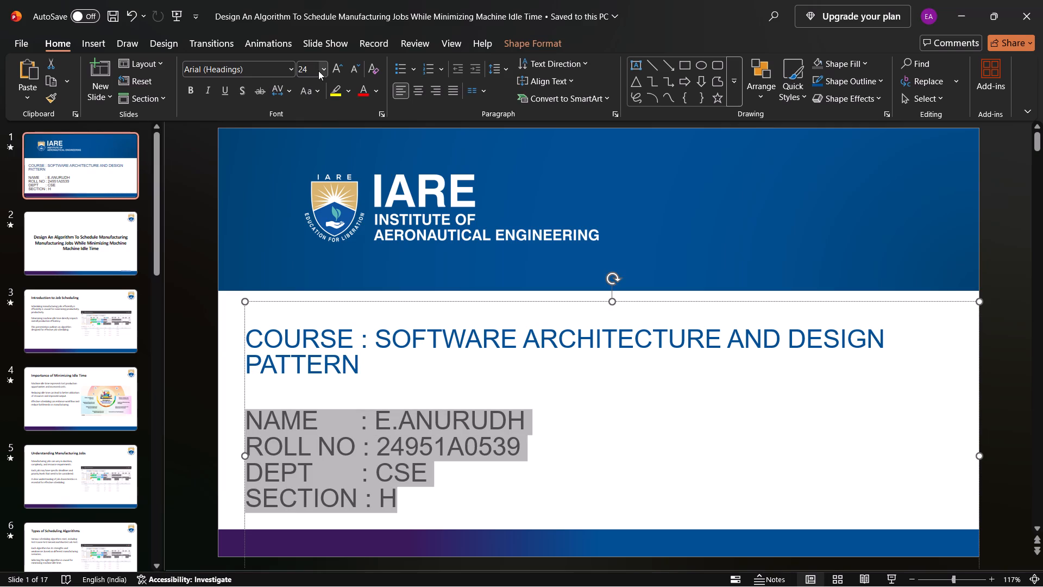
click(318, 71)
click(325, 71)
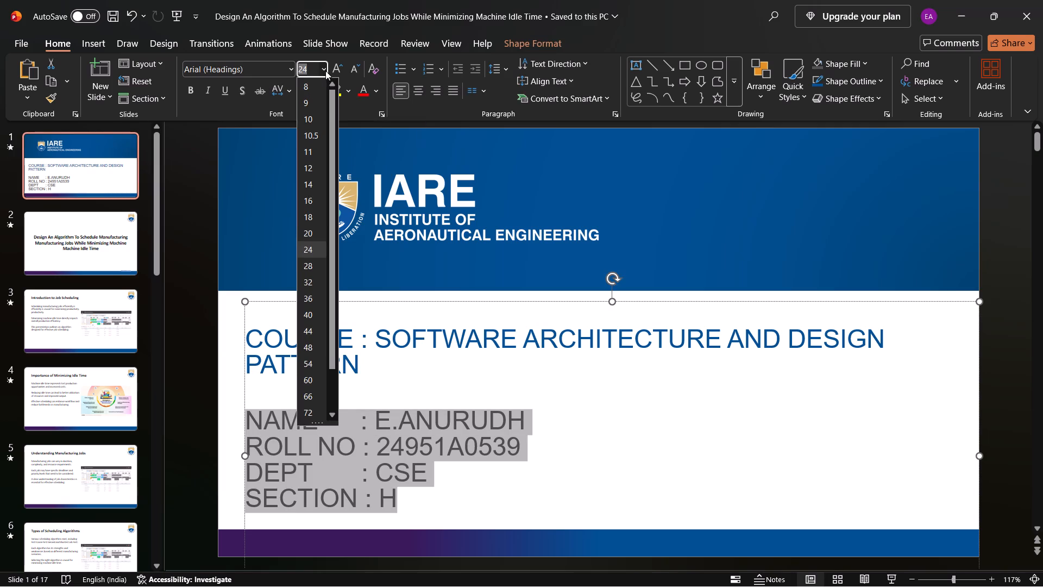
click(305, 218)
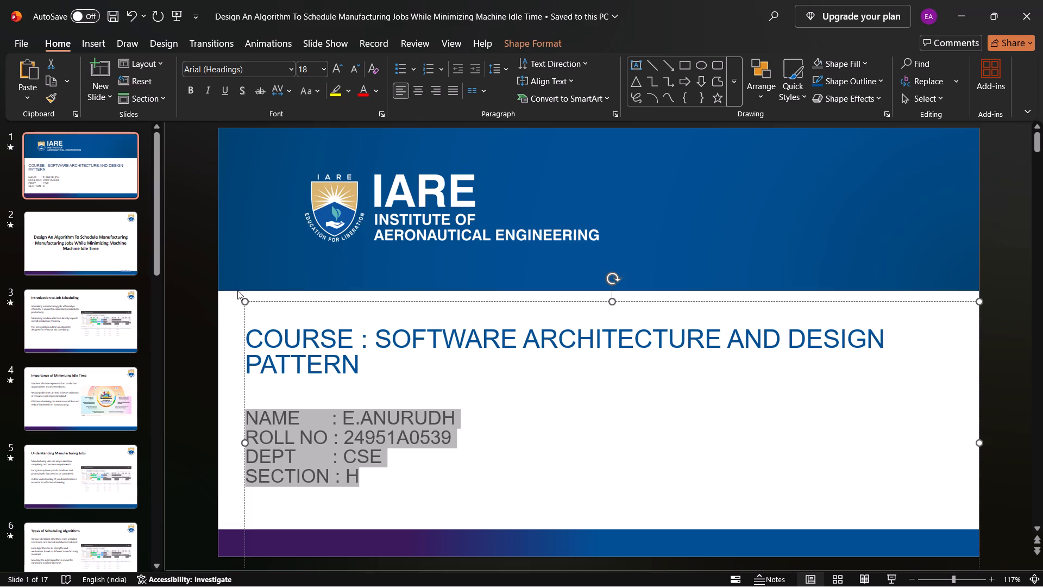
click(229, 316)
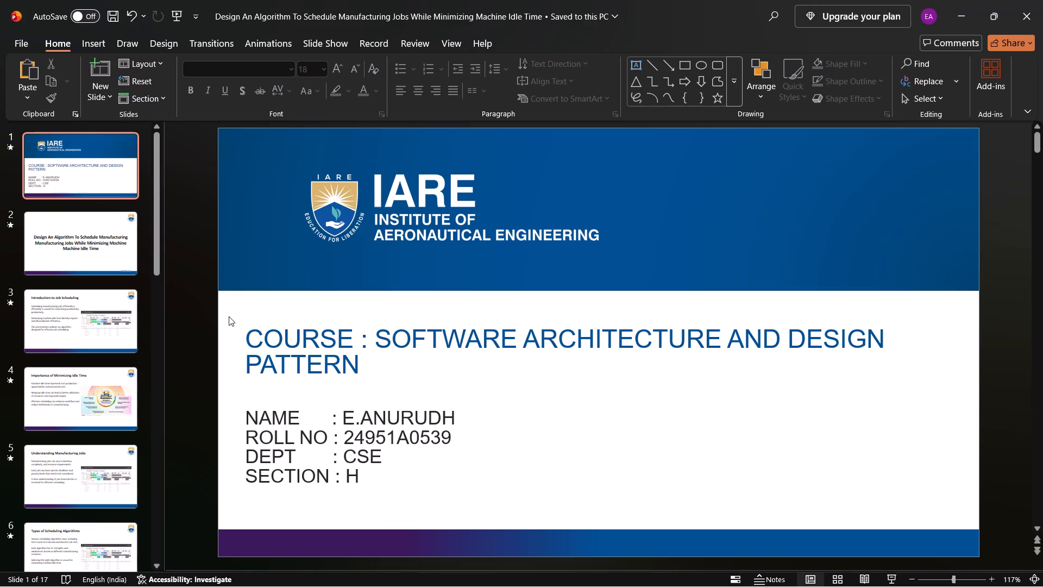
Delete the picture that can't be displayed from the Gathering Input Data slide.
key(Right)
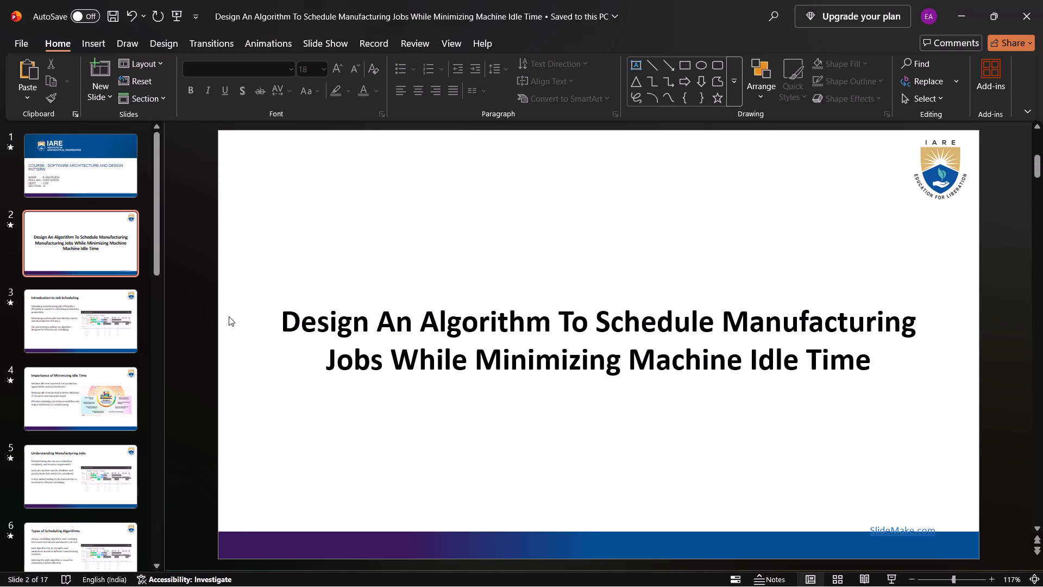
key(Right)
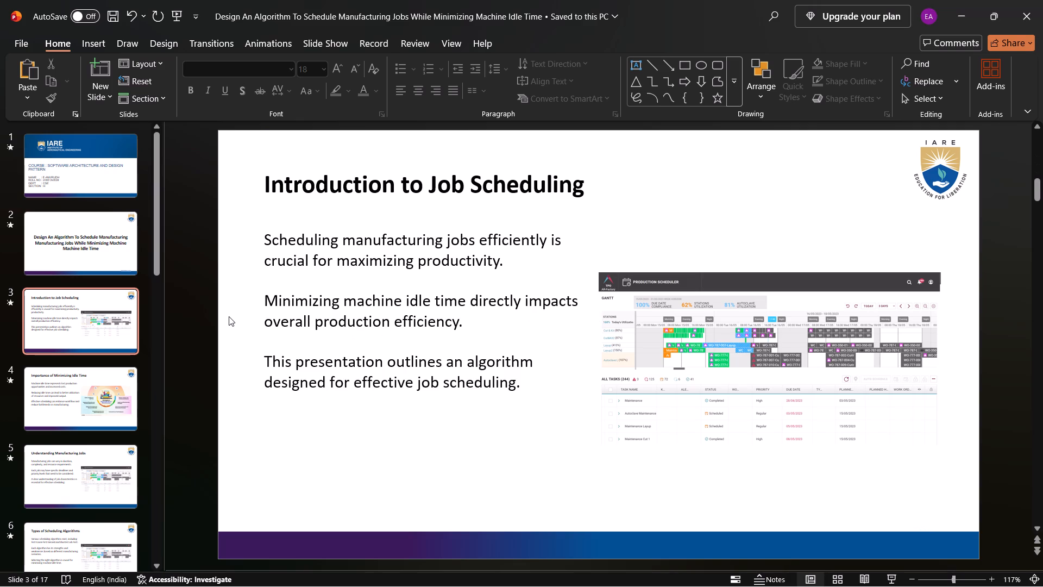
key(Right)
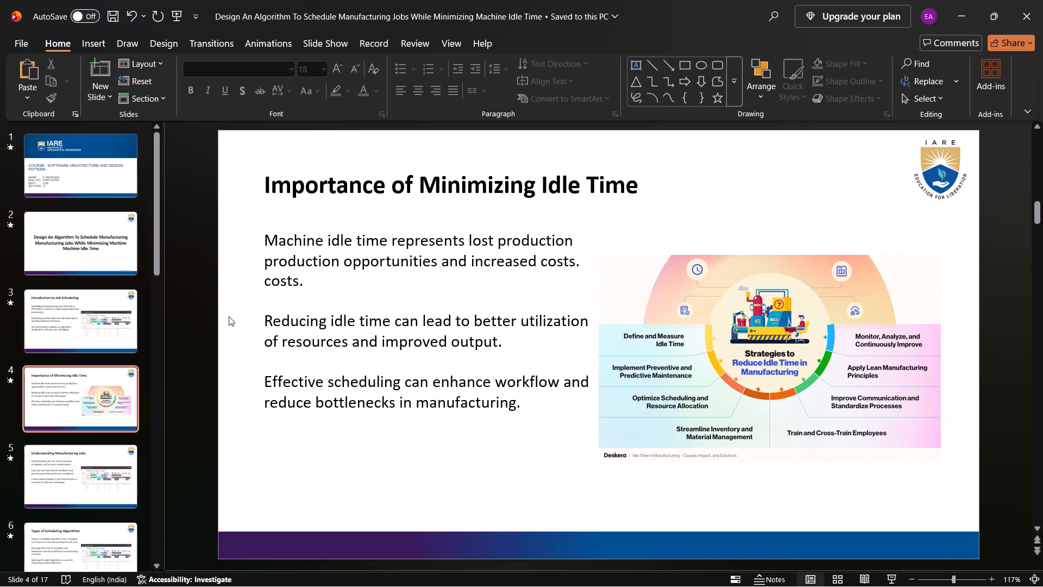
key(Left)
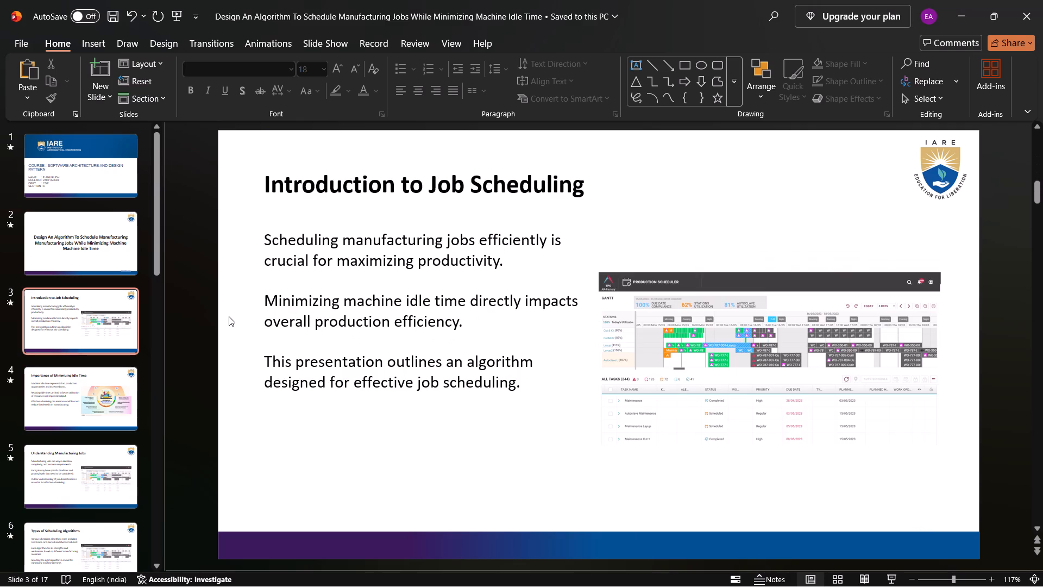
key(Right)
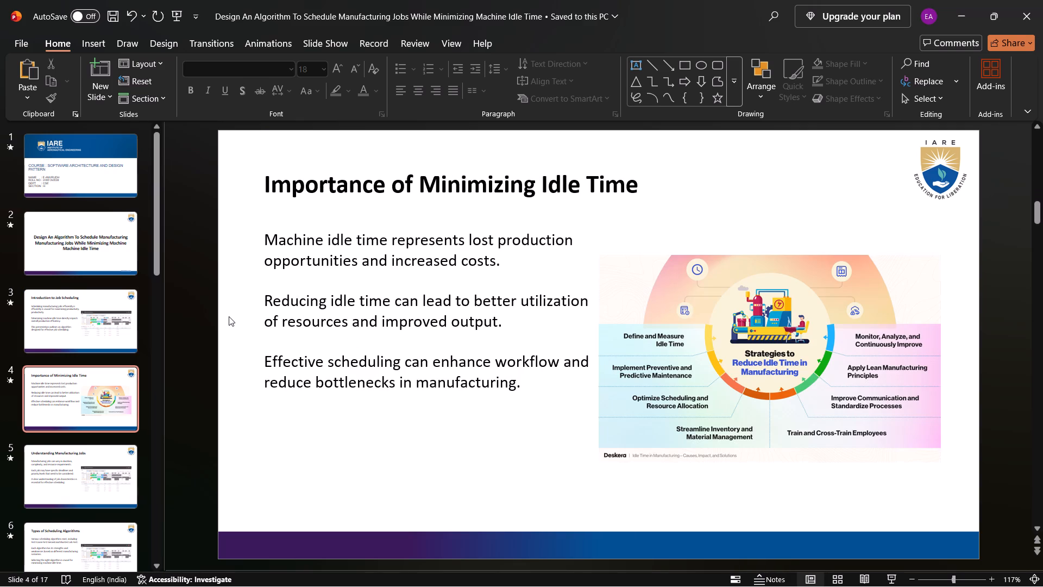
key(Right)
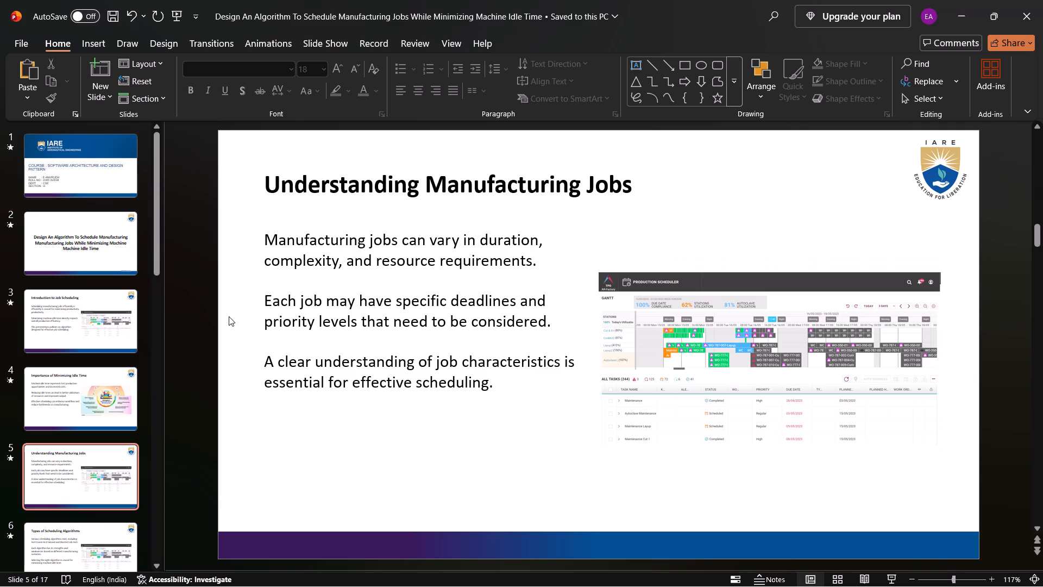
key(Right)
key(Right)
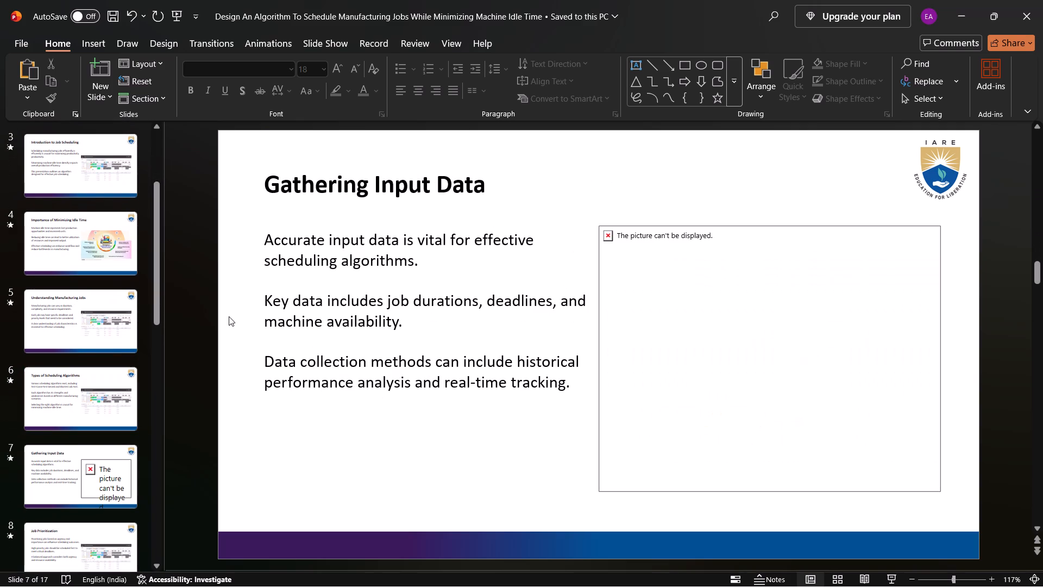
click(689, 319)
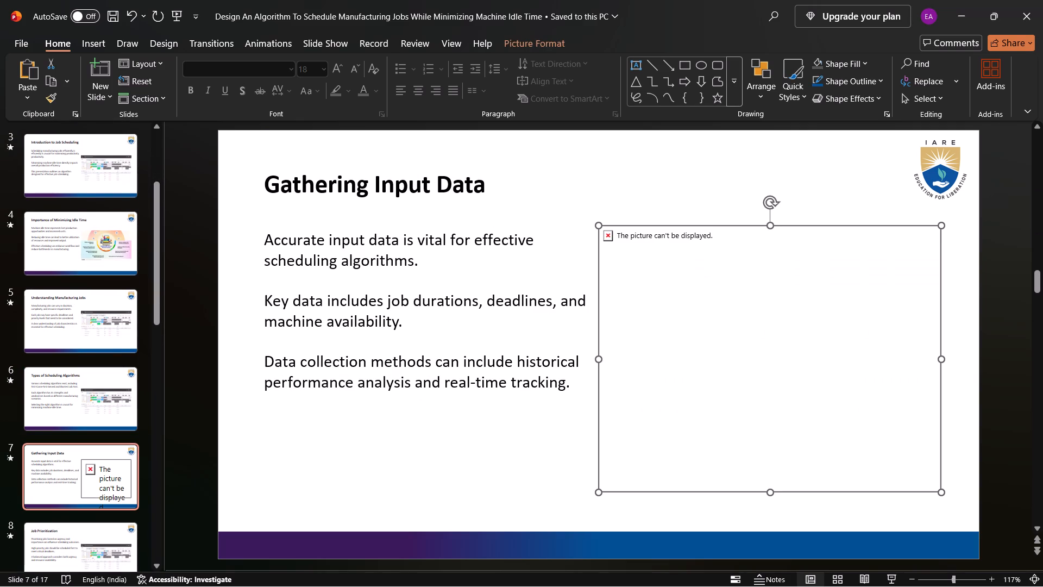
key(Delete)
Review the remaining slides from Job Prioritization through Conclusion and Future Directions.
key(Right)
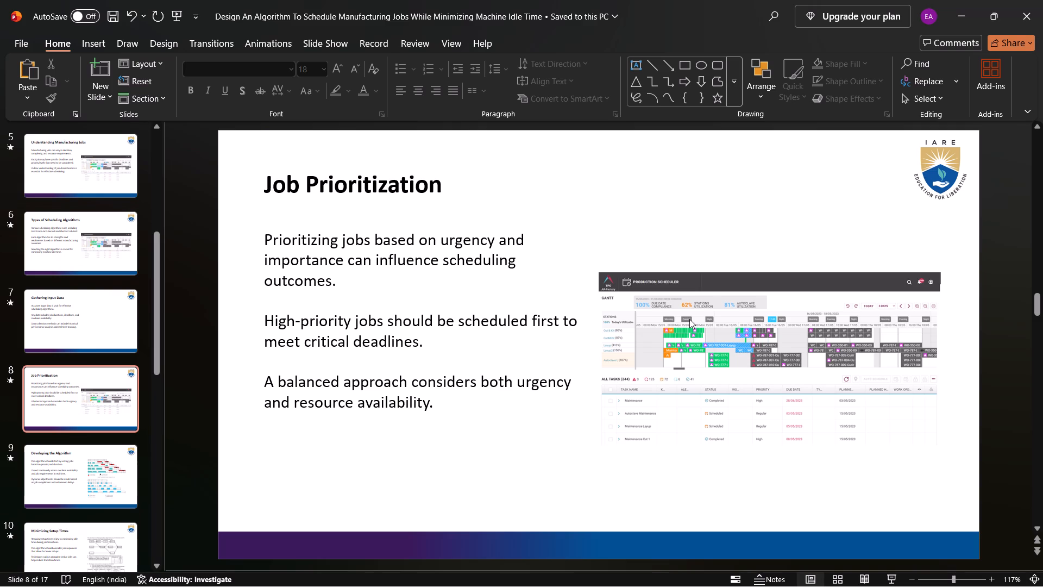
key(Right)
key(Right)
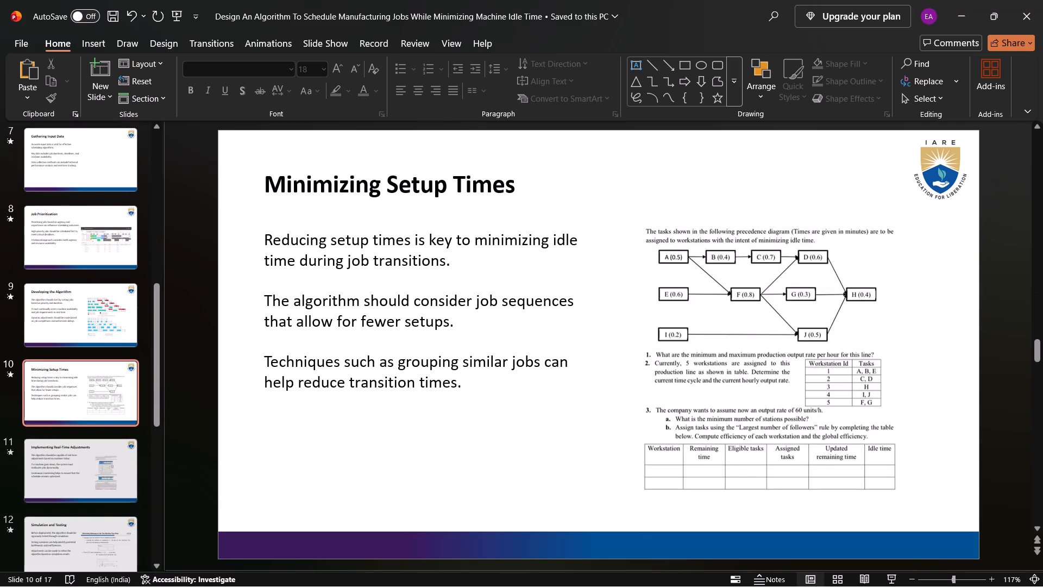
key(Right)
key(Right)
key(Right)
key(Right)
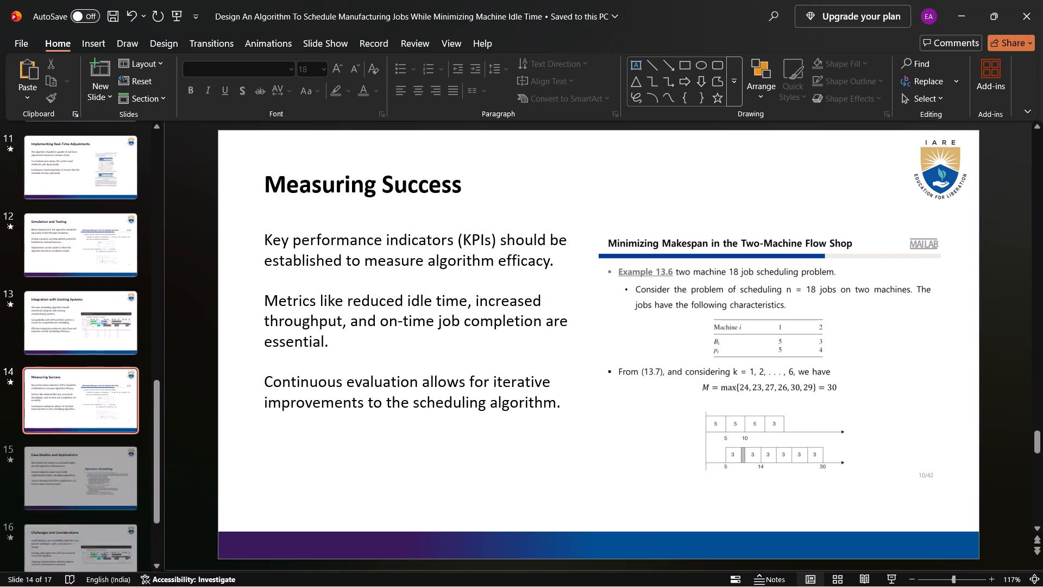
key(Right)
key(Right)
key(Right)
key(Right)
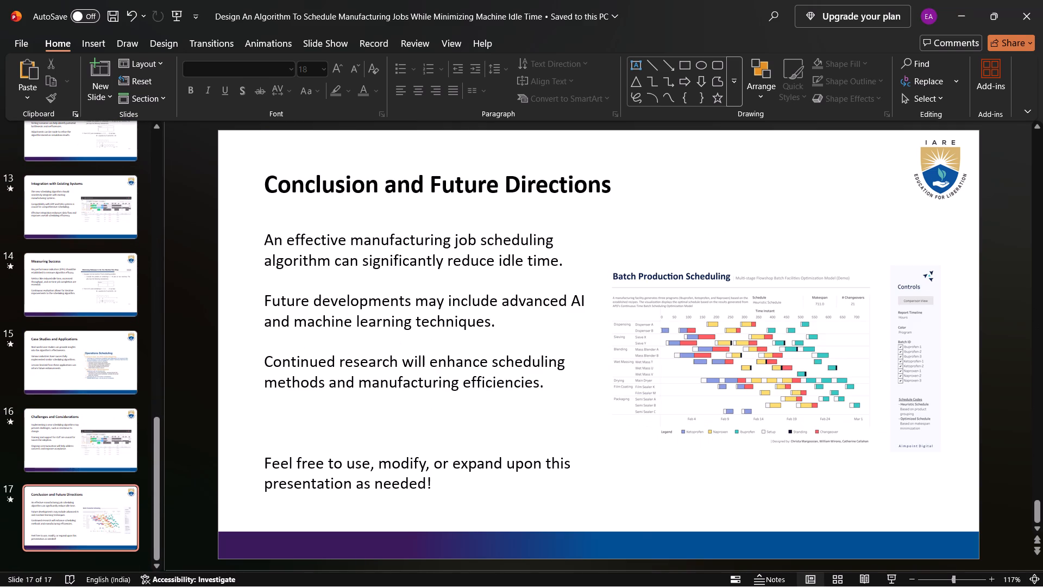
key(Right)
key(Right)
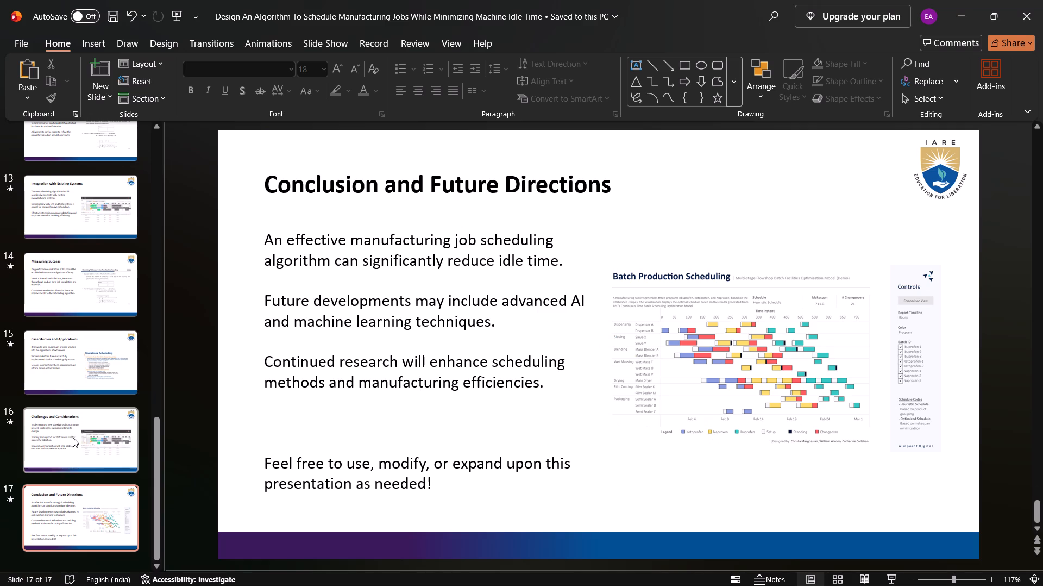
Add a new blank slide and place it at the end of the deck, after Conclusion and Future Directions.
scroll(102, 453, down, 3)
click(88, 539)
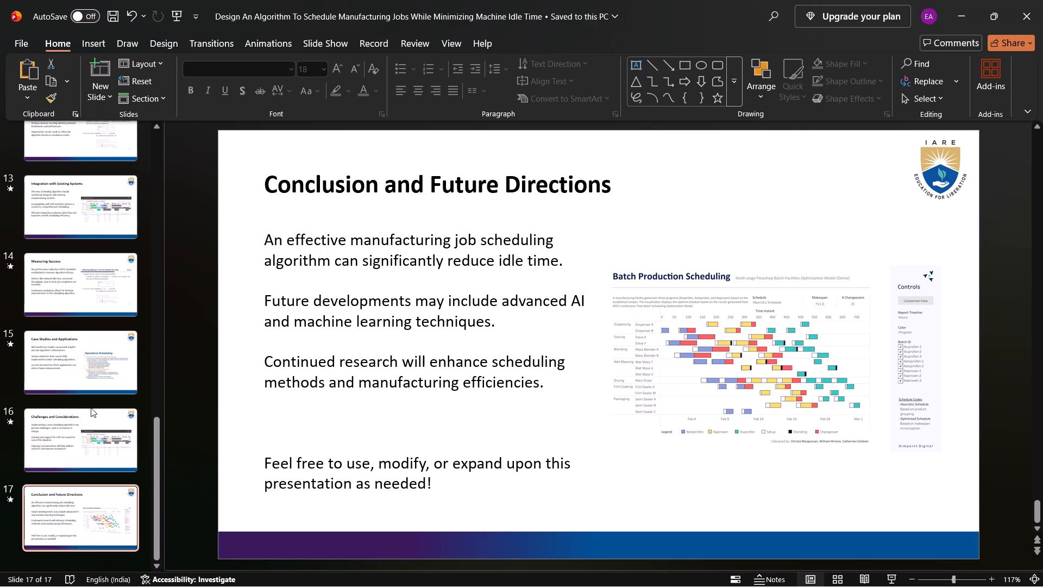
click(91, 408)
click(86, 324)
scroll(78, 249, up, 17)
click(99, 66)
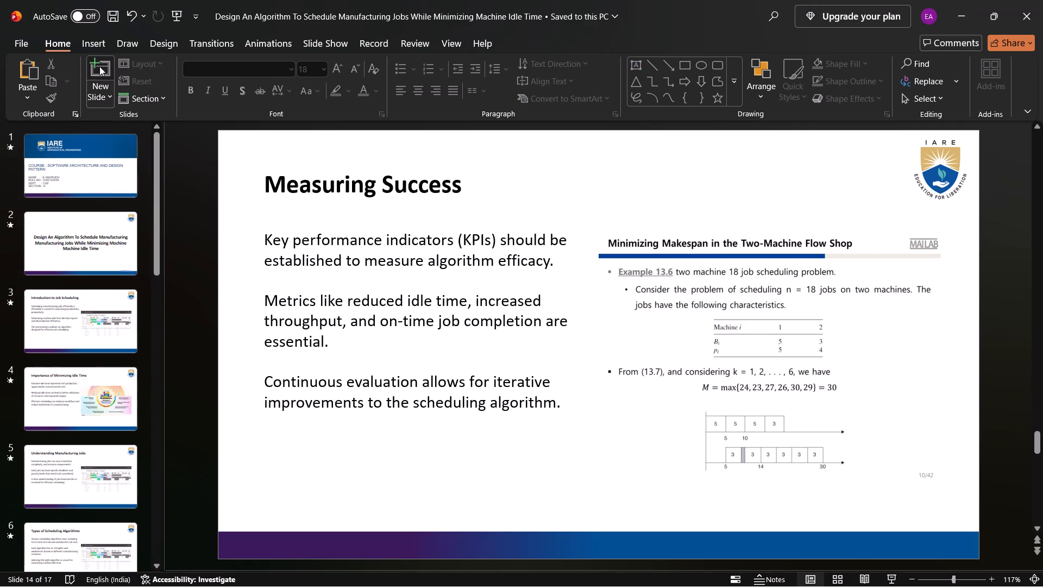
drag(46, 397, 42, 515)
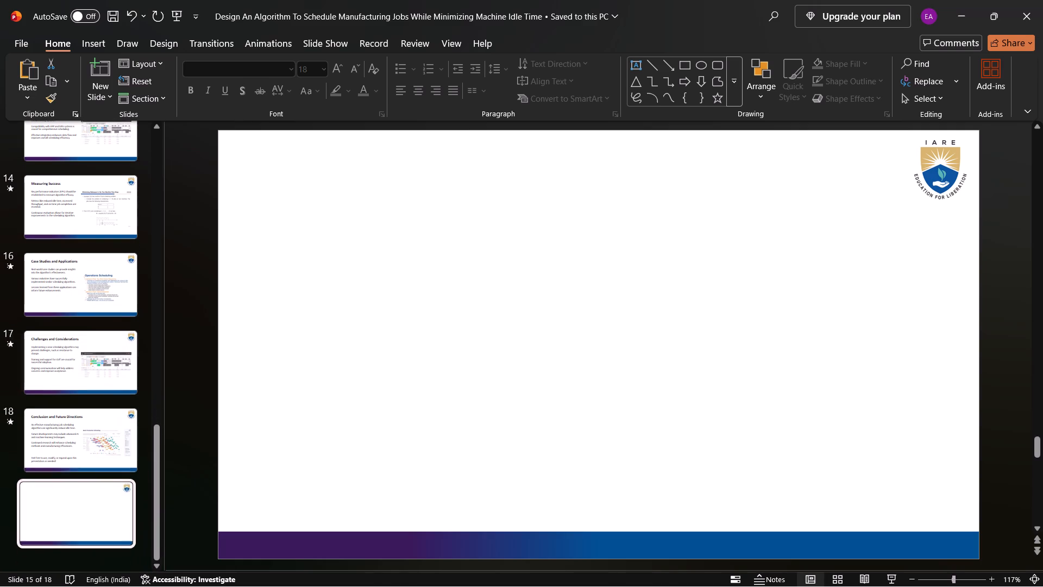
drag(42, 515, 42, 516)
click(60, 515)
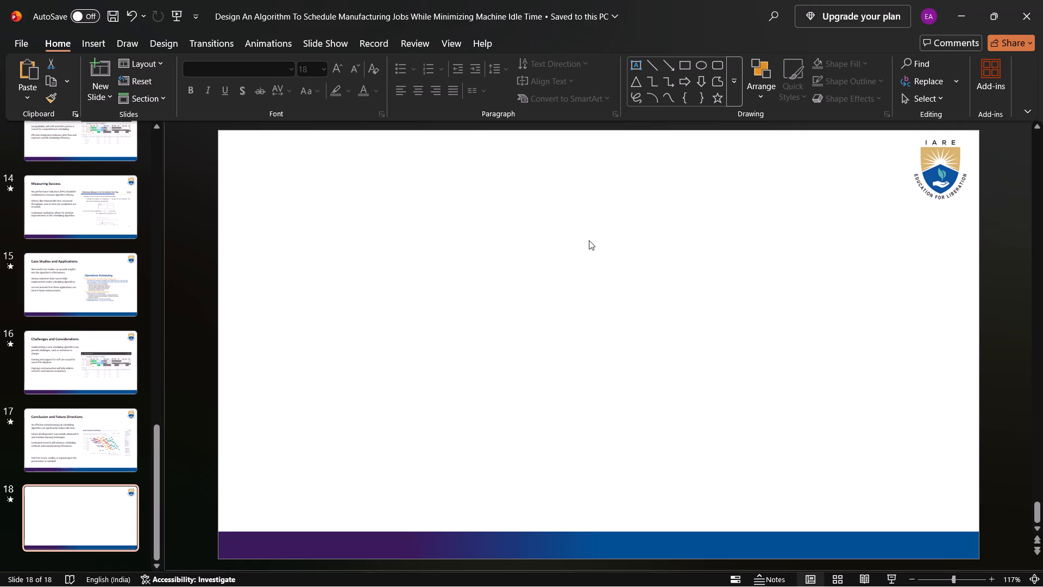
Insert a text box near the centre of the blank last slide with the text "THANKS YOU".
click(93, 45)
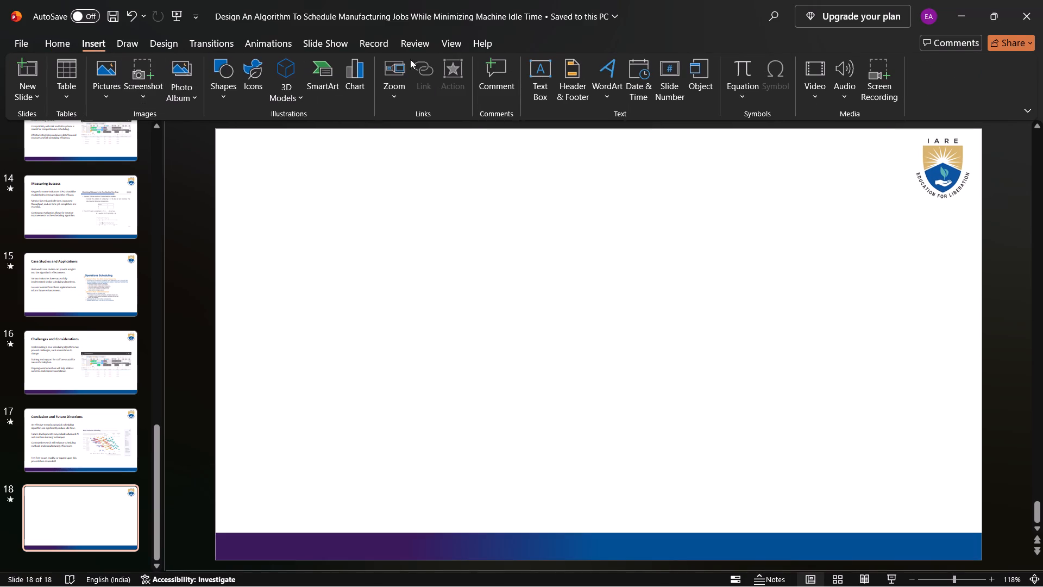
click(538, 64)
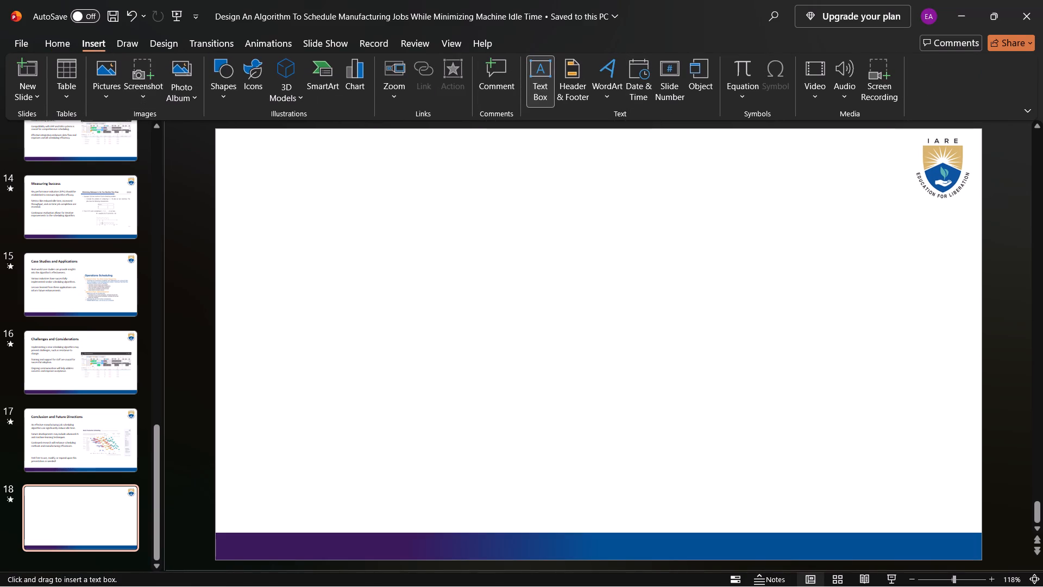
drag(469, 279, 708, 327)
click(494, 303)
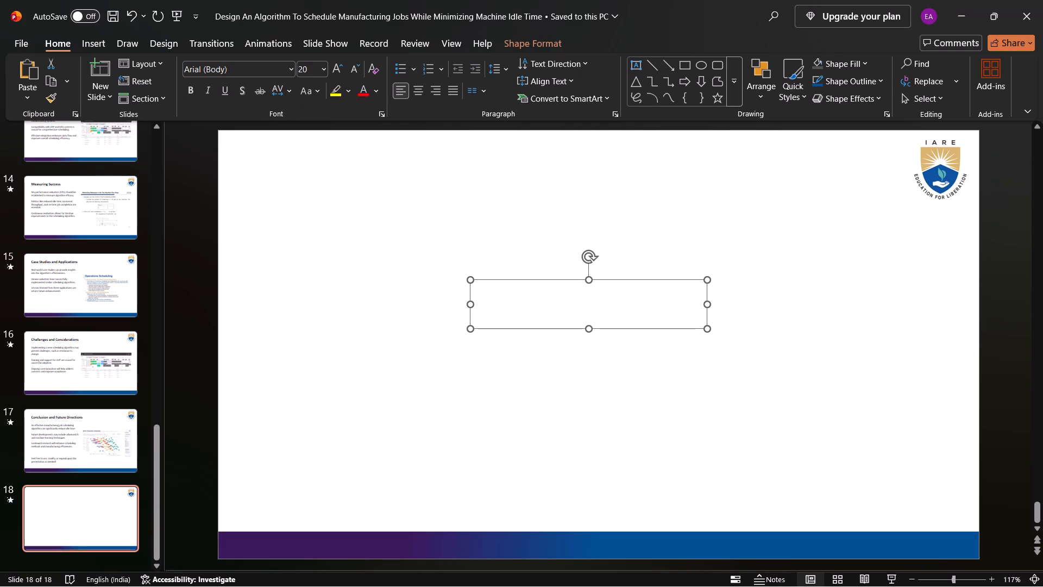
text(THANKS)
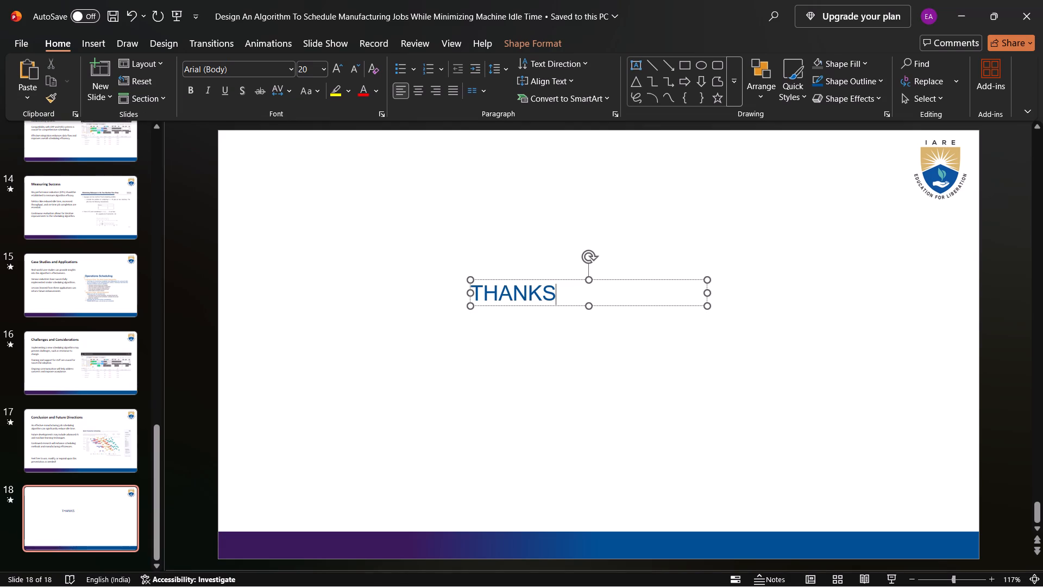
key(space)
text(YOU)
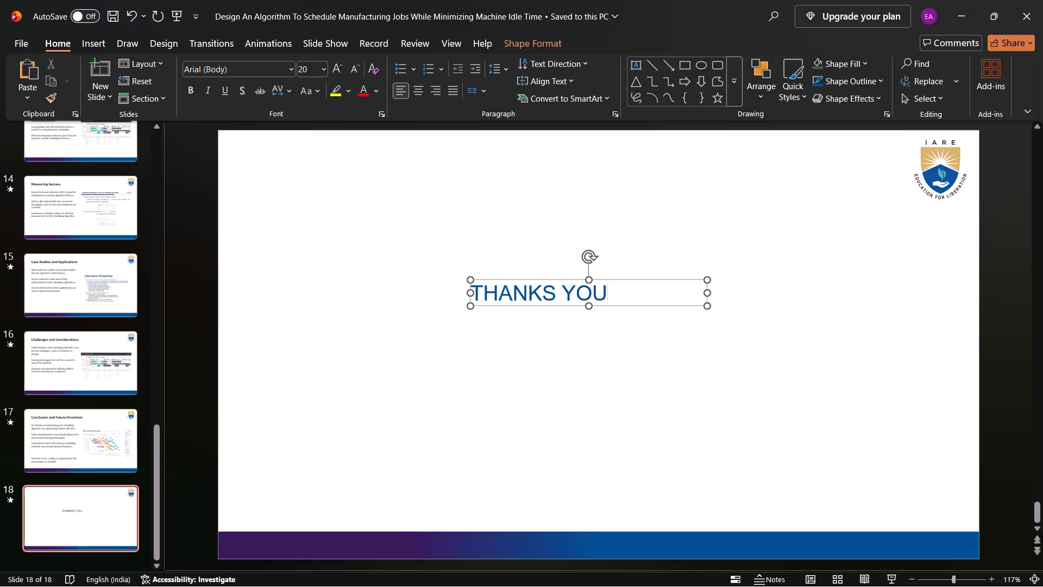
Correct the closing text to read "THANK YOU...." by removing the extra S and adding four dots.
key(Left)
key(Left)
key(Left)
key(Left)
key(BackSpace)
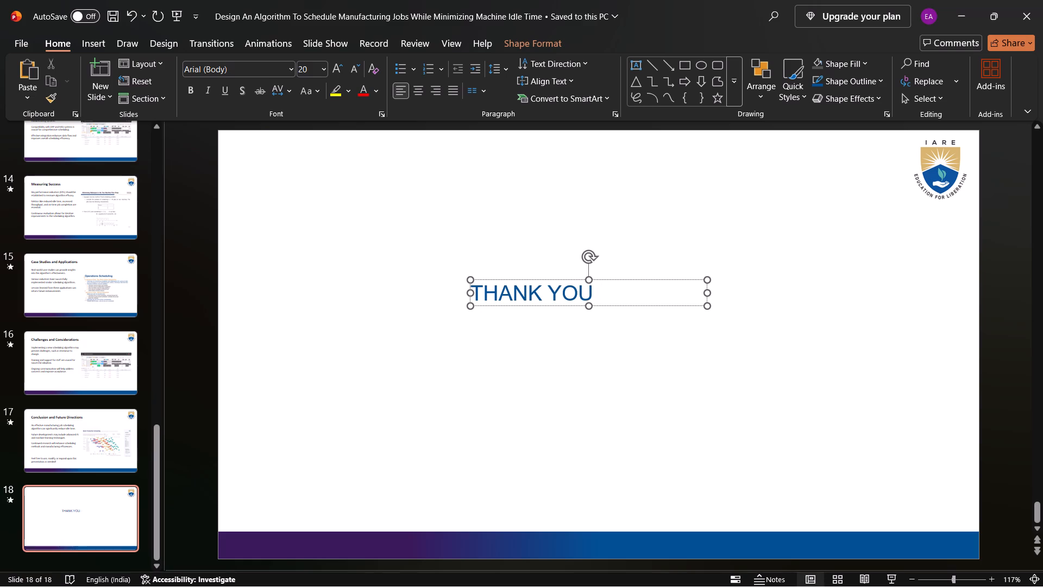
key(Right)
key(Right)
key(Right)
key(Right)
text(....)
click(711, 253)
Move the "THANK YOU...." text box to the lower-right area of the last slide, just above the coloured footer band.
click(599, 286)
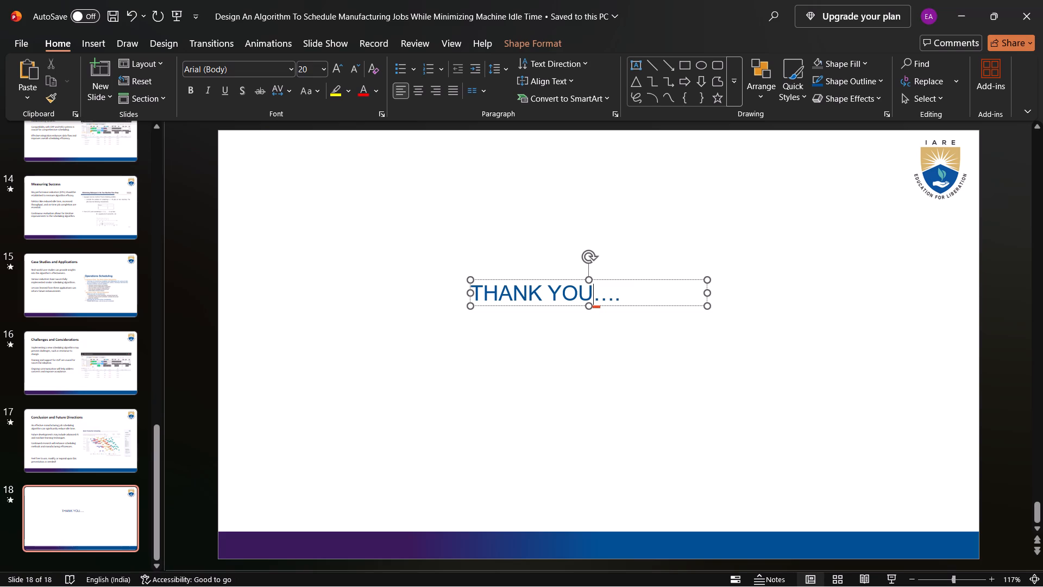
click(619, 282)
drag(625, 278, 740, 374)
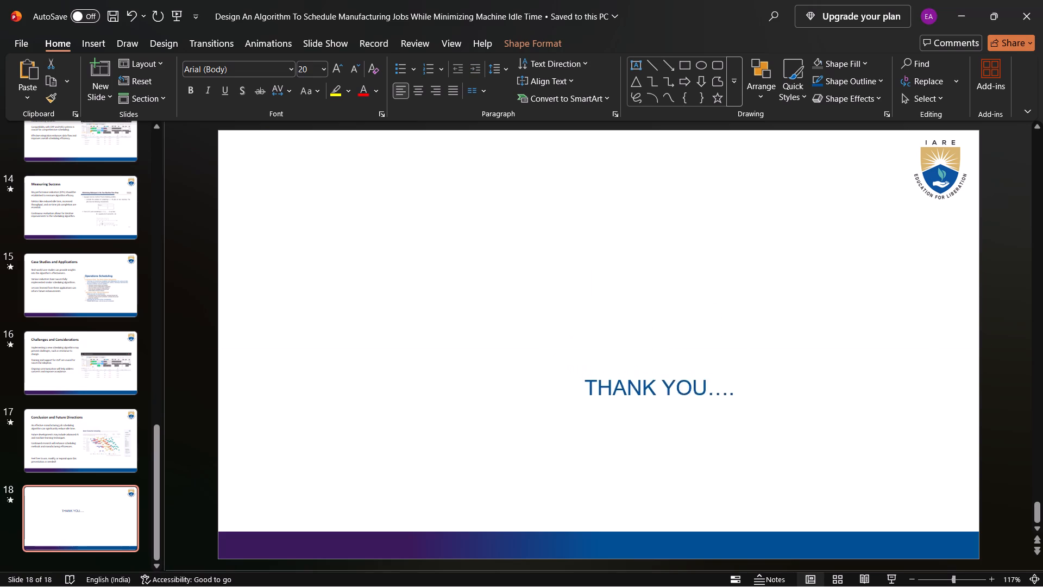
drag(740, 374, 889, 426)
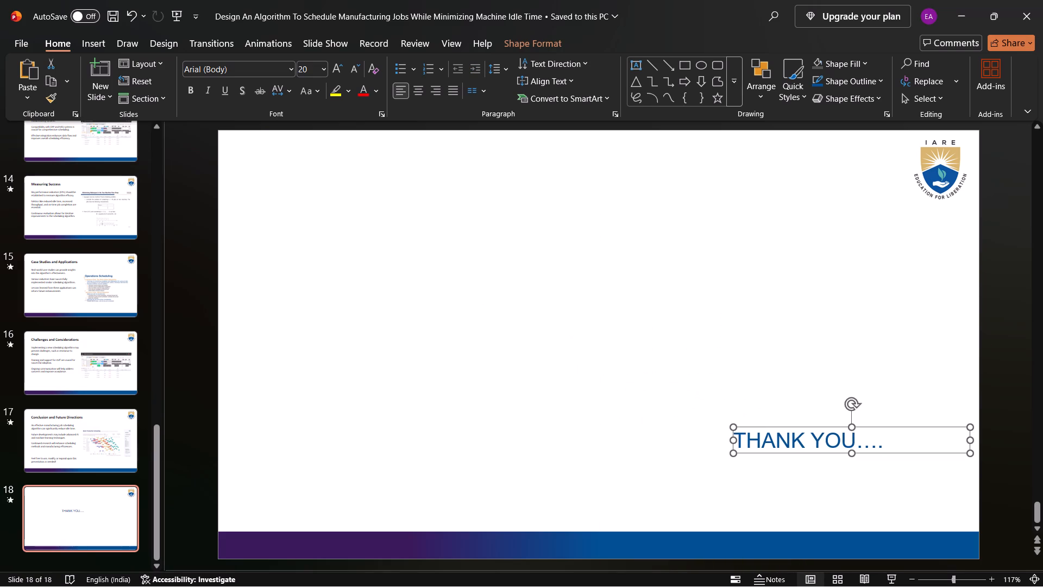
Look back through the whole deck from the closing "THANK YOU...." slide to the opening course slide.
click(703, 353)
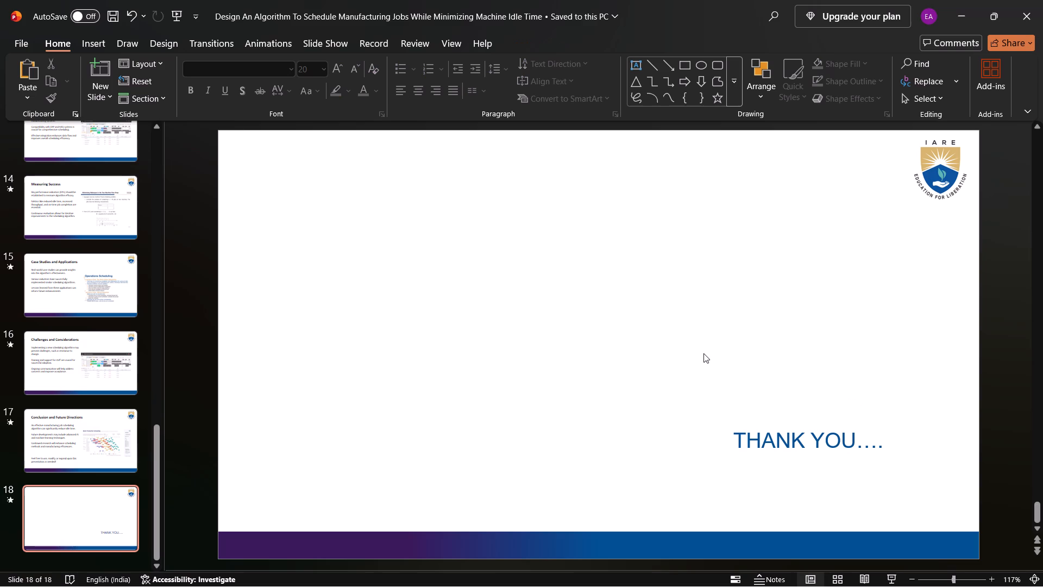
key(Up)
key(Up)
key(Up)
key(Up)
key(Up)
key(Up)
key(Up)
key(Up)
key(Up)
key(Up)
key(Up)
key(Up)
key(Up)
key(Up)
key(Up)
key(Up)
key(Up)
key(Up)
key(Up)
key(Up)
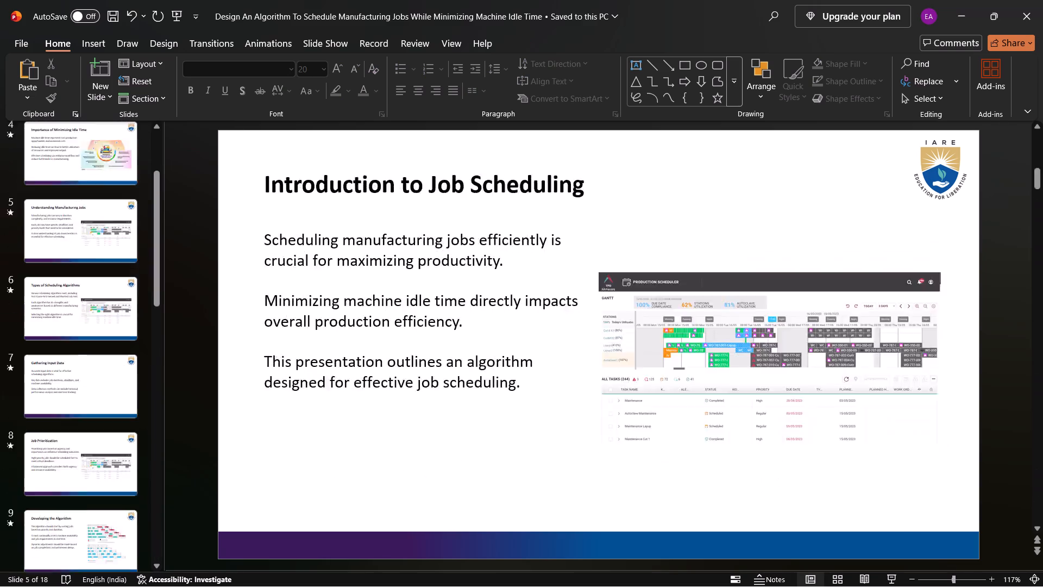
Examine the opening course details slide and the presentation title slide after it, finishing on the opening slide.
key(Down)
key(Up)
key(Down)
key(Up)
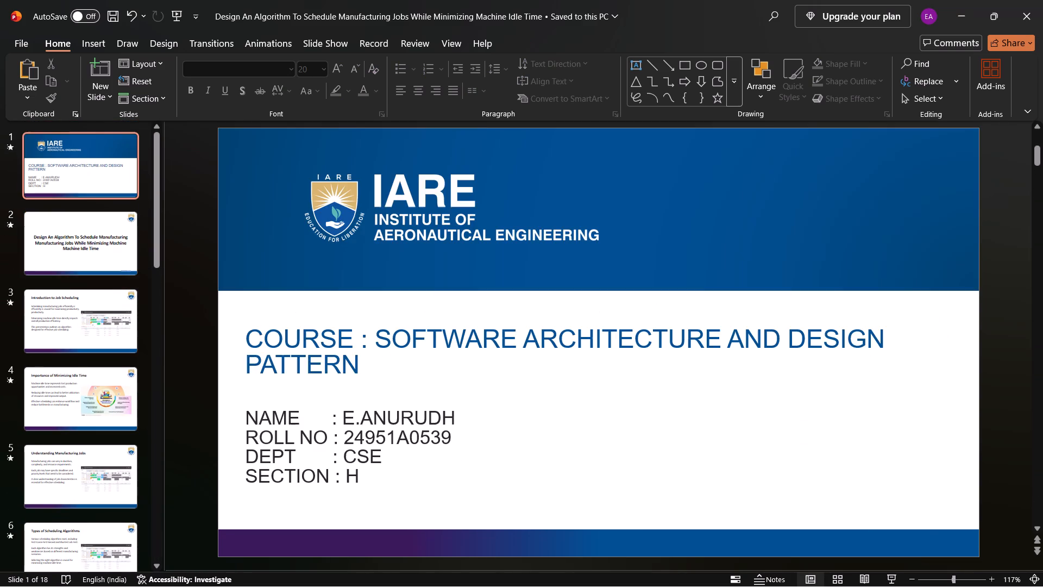
key(Down)
key(Up)
key(Down)
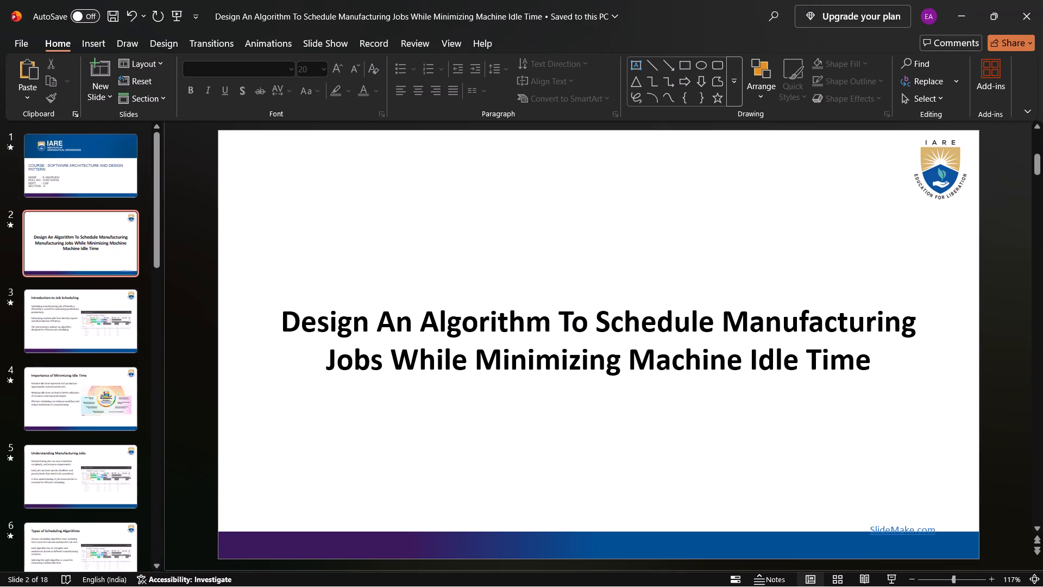
key(Down)
key(Up)
key(Up)
key(Up)
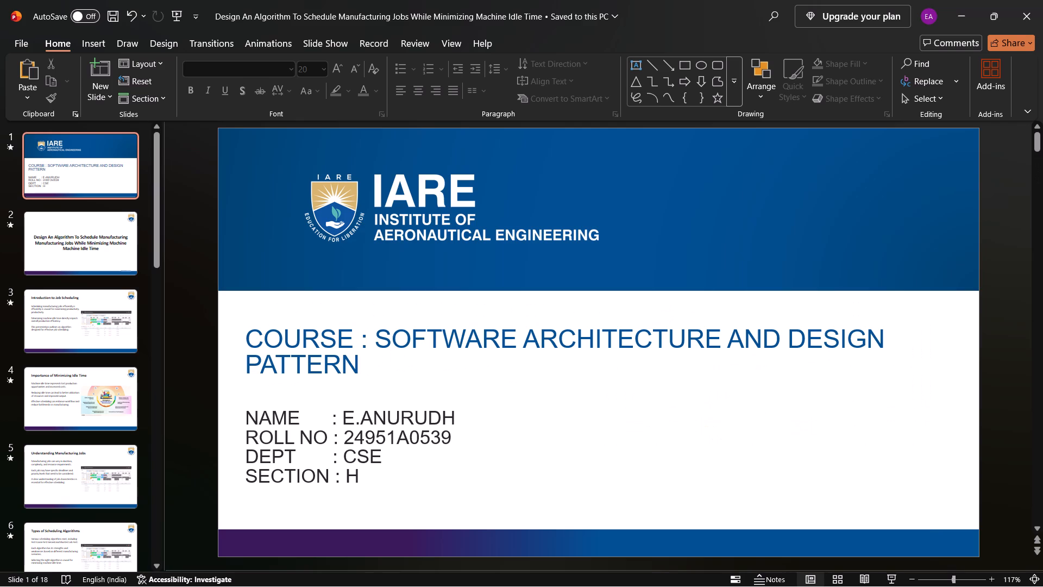
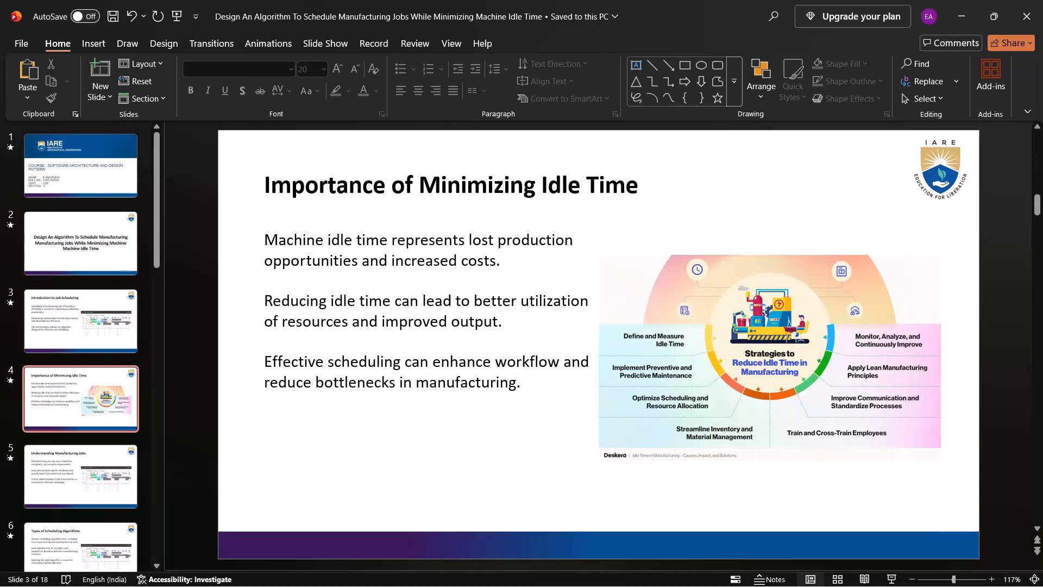
Review the slides in order from "Importance of Minimizing Idle Time" through to the closing "THANK YOU...." slide.
key(Right)
key(Right)
key(Right)
key(Right)
key(Right)
key(Right)
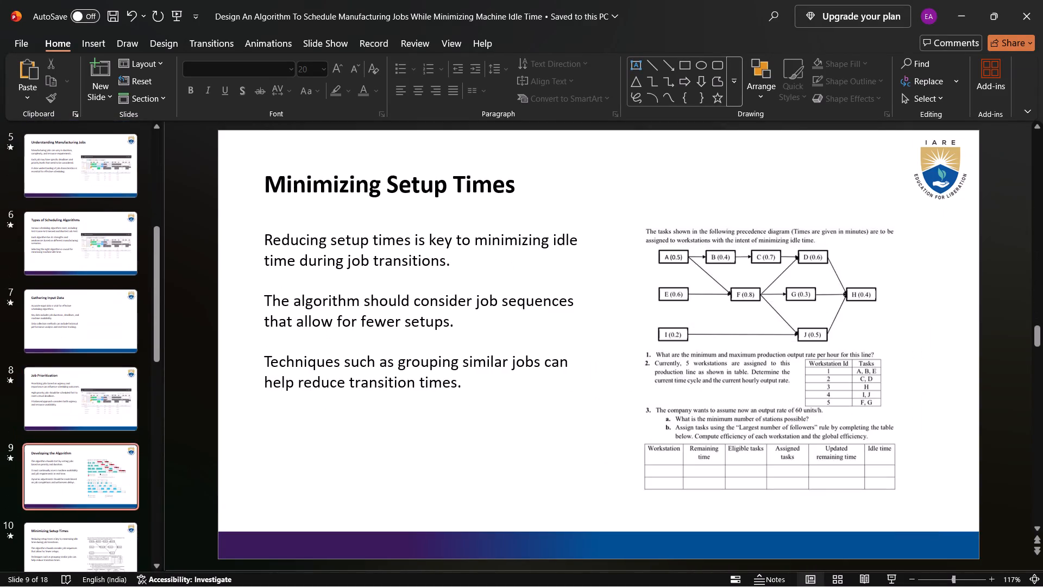
key(Right)
key(Right)
key(Right)
key(Right)
key(Right)
key(Right)
key(Right)
key(Right)
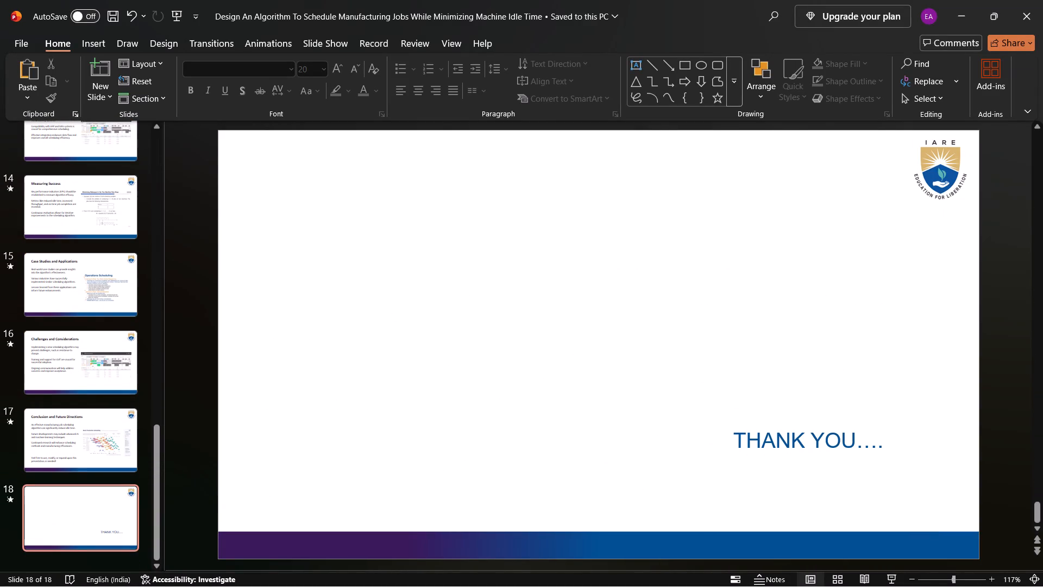
key(Right)
Look back through the whole deck from the closing "THANK YOU...." slide to the opening course details slide.
key(Left)
key(Left)
key(Left)
key(Left)
key(Left)
key(Left)
key(Left)
key(Left)
key(Left)
key(Left)
key(Left)
key(Left)
key(Left)
key(Left)
key(Left)
key(Left)
key(Left)
key(Left)
key(Left)
key(Left)
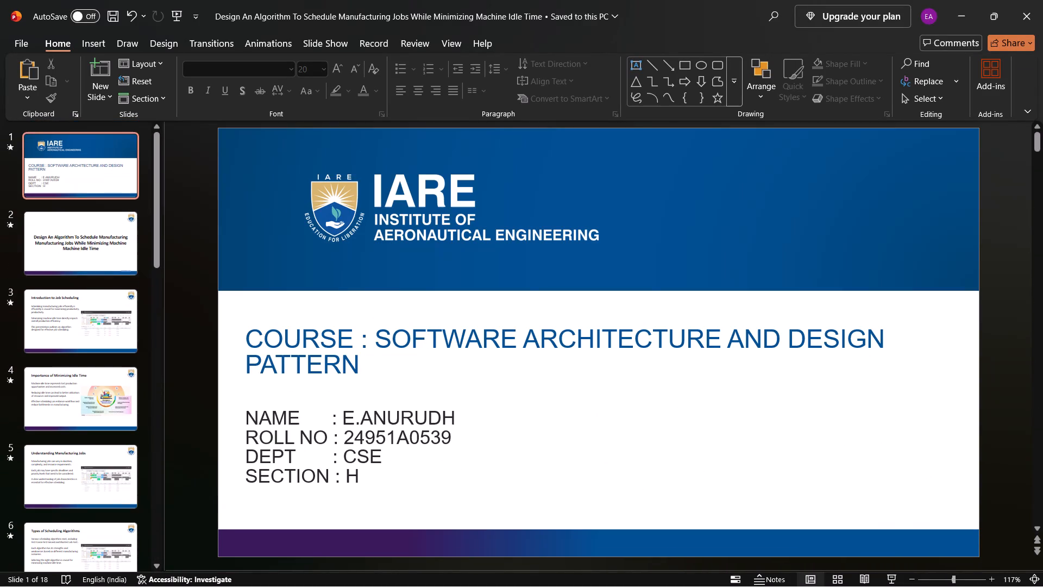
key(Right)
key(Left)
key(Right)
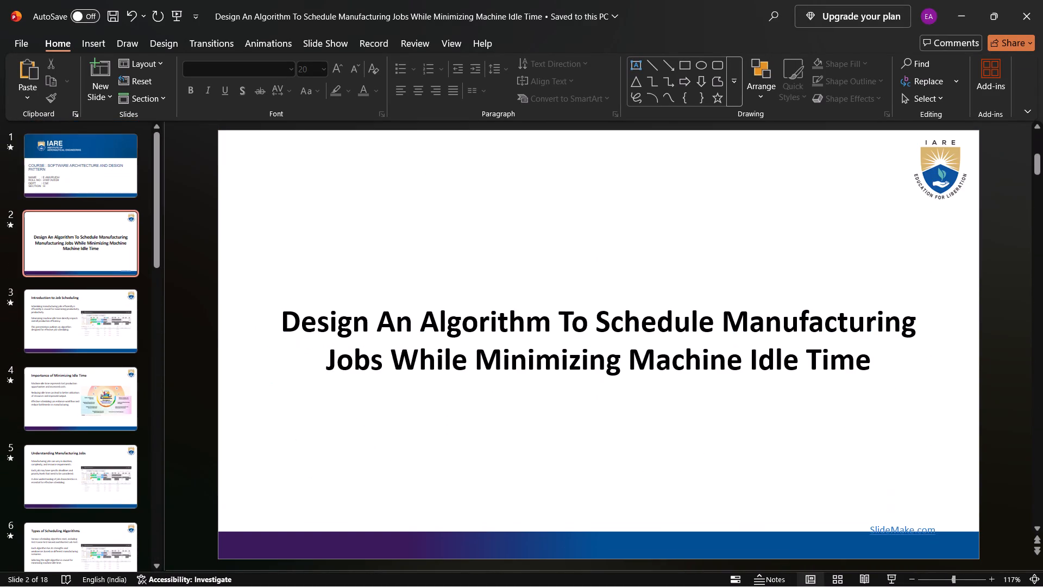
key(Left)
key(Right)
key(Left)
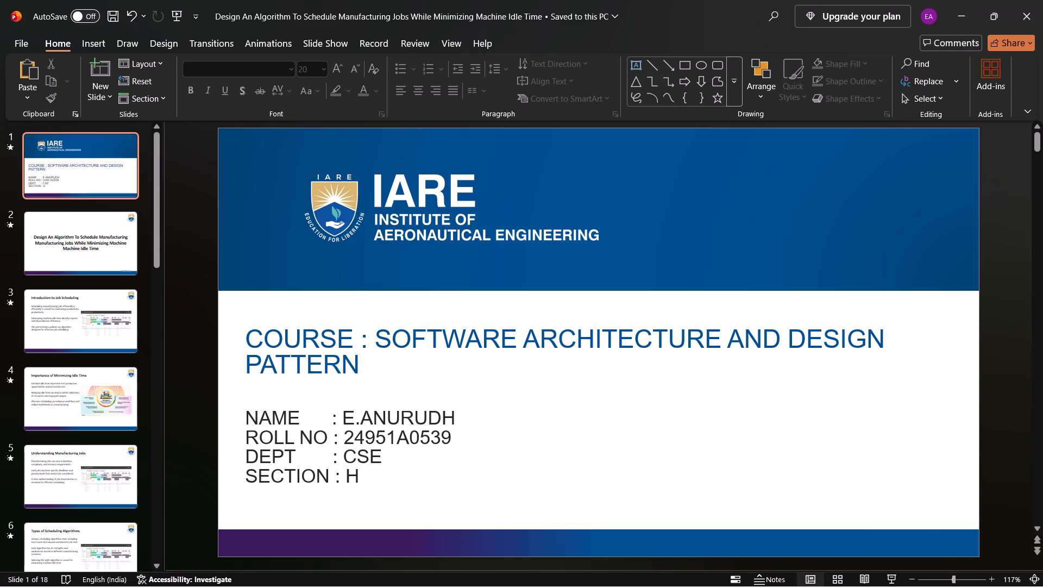
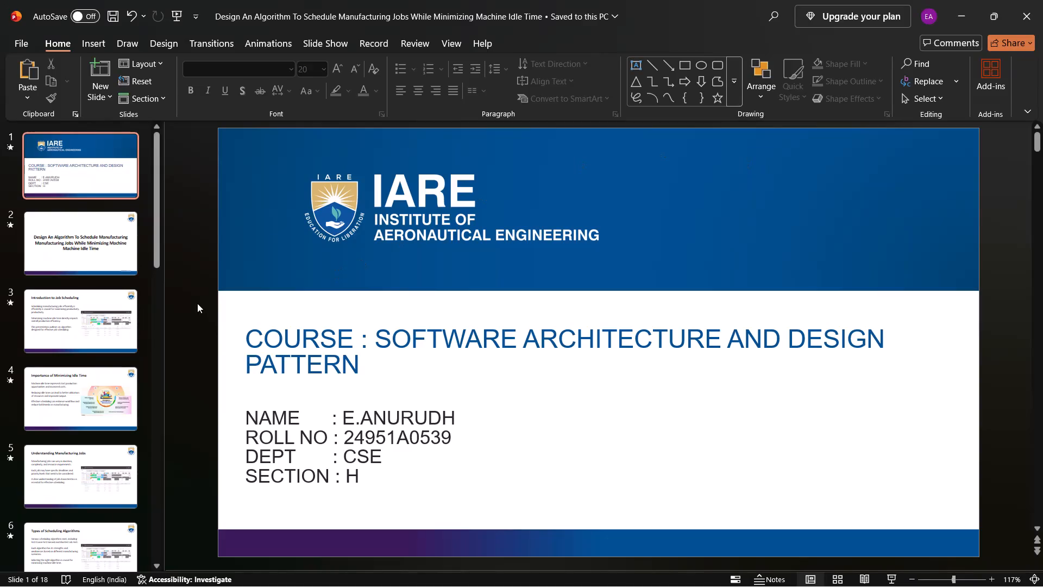
Review the slides again in order from the "Design An Algorithm To Schedule Manufacturing Jobs" title slide to "Understanding Manufacturing Jobs".
click(96, 251)
click(83, 334)
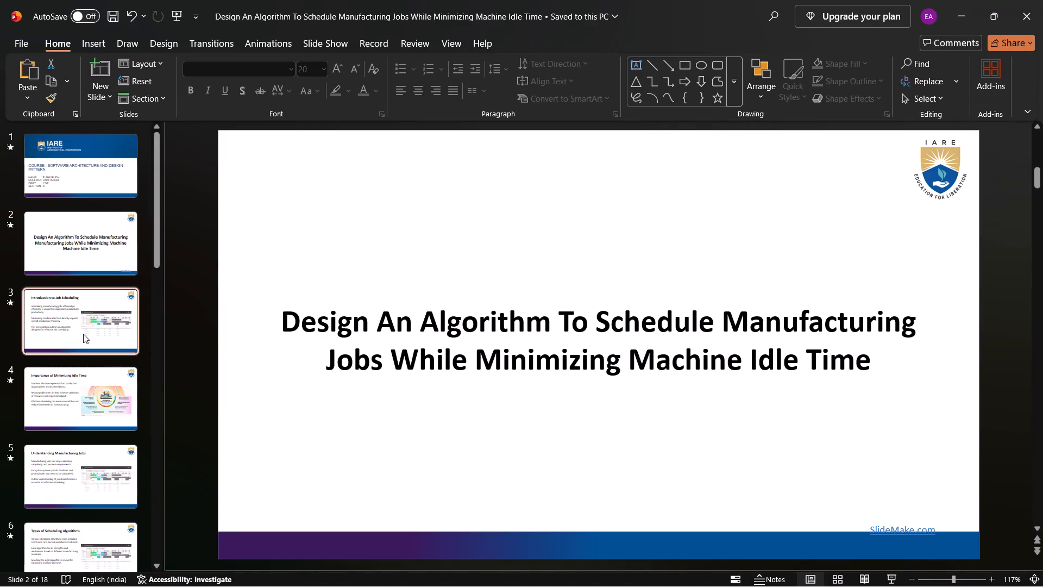
click(83, 373)
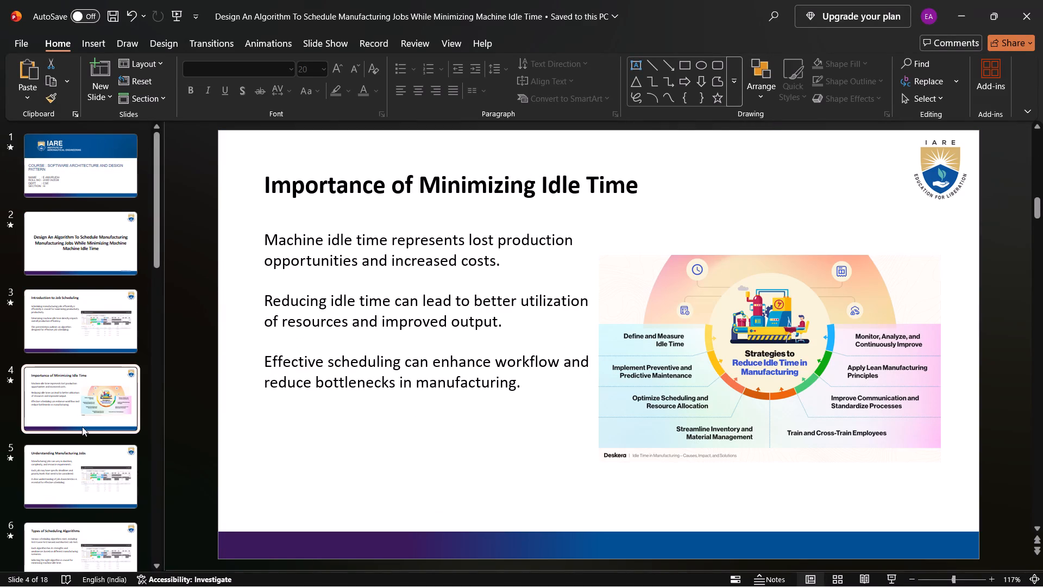
click(74, 451)
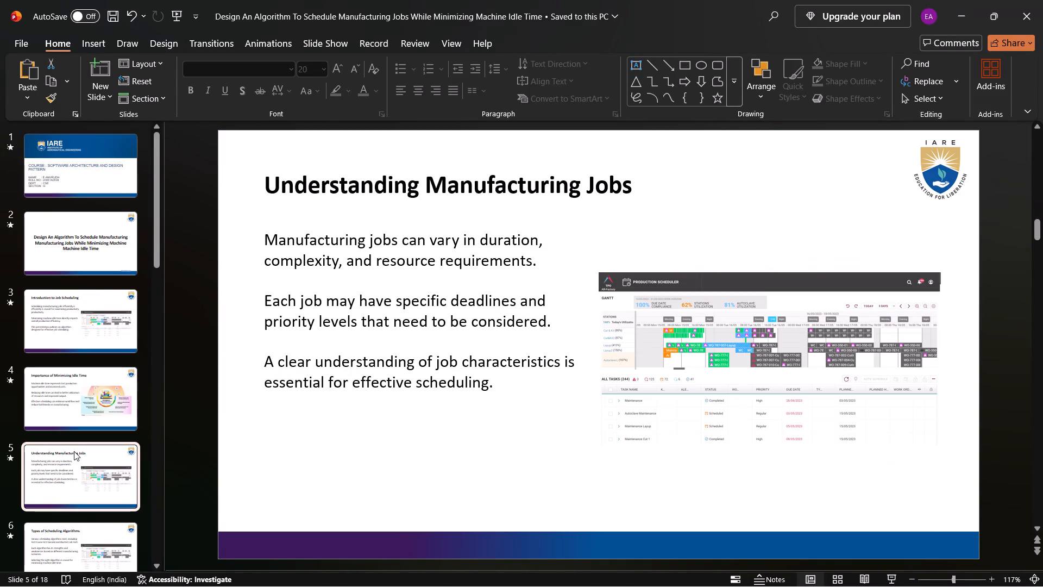
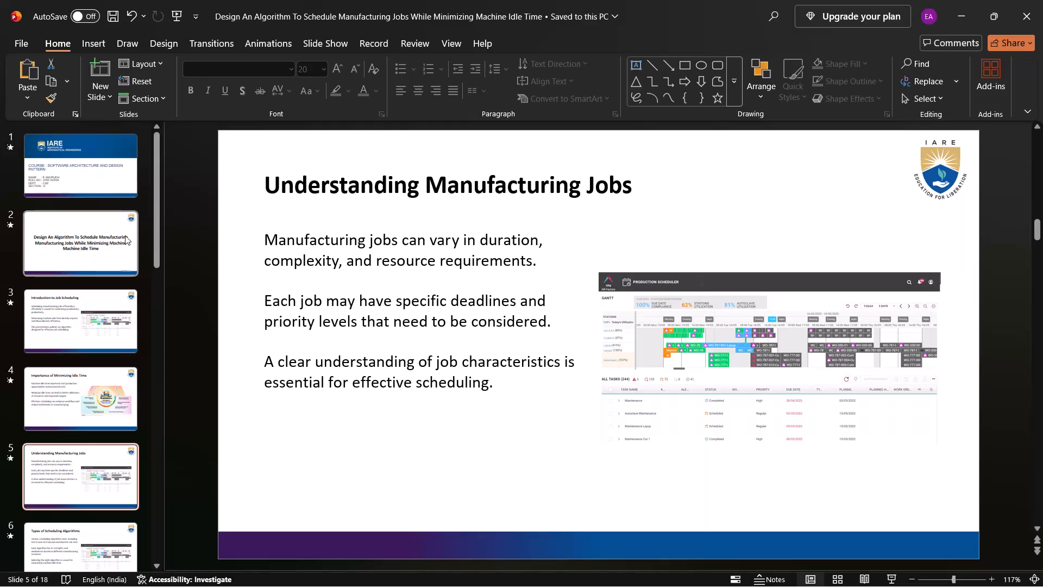
Play the slide show from the course title slide and review every slide through to the end of the deck.
click(122, 197)
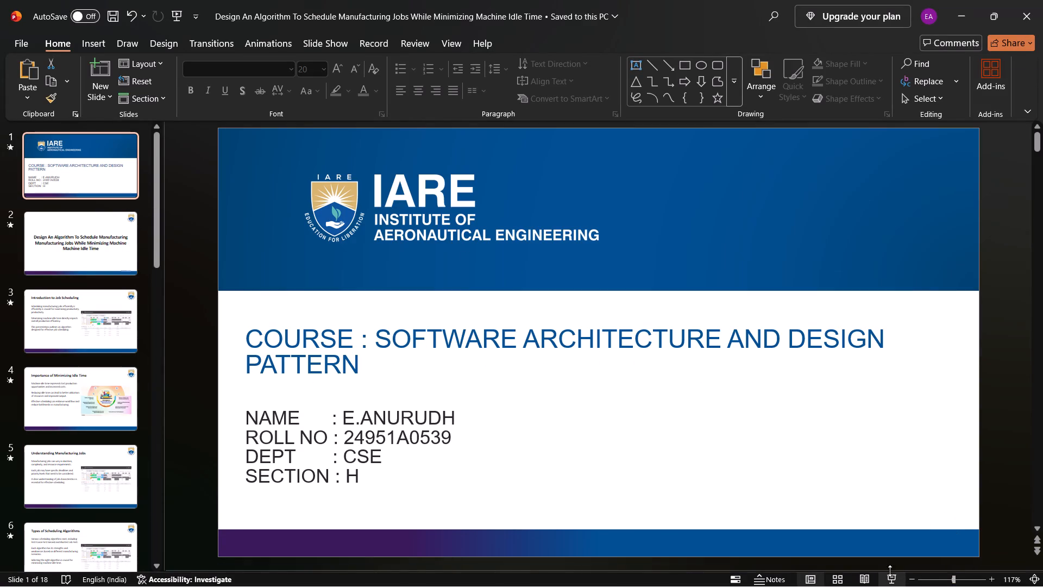
click(890, 579)
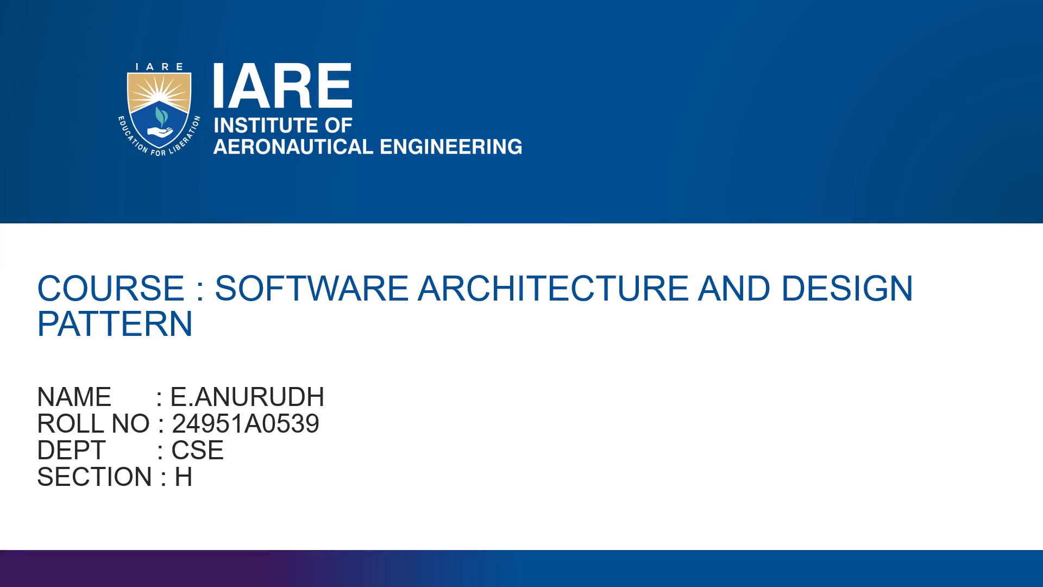
key(Right)
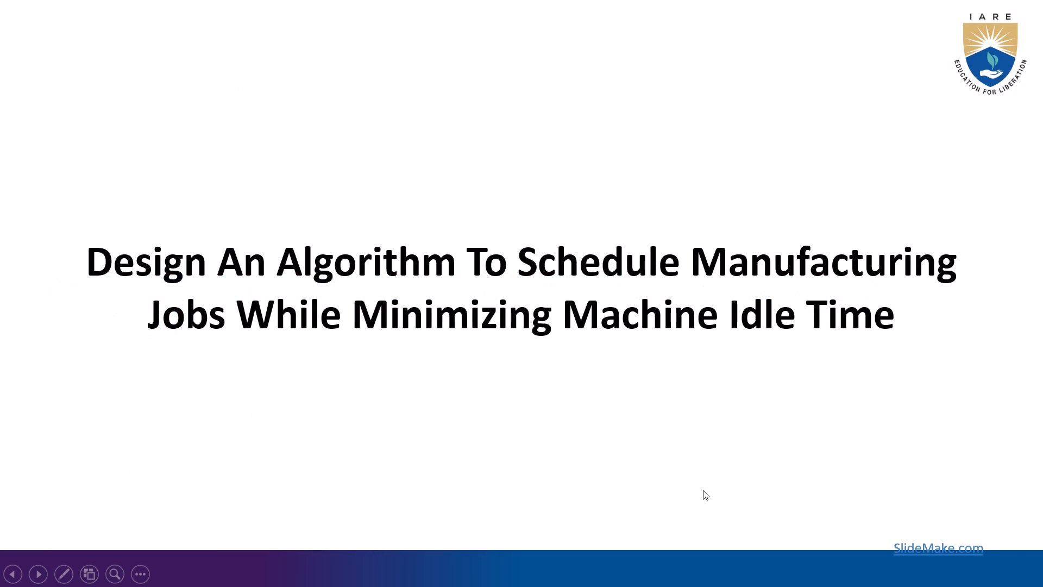
key(Right)
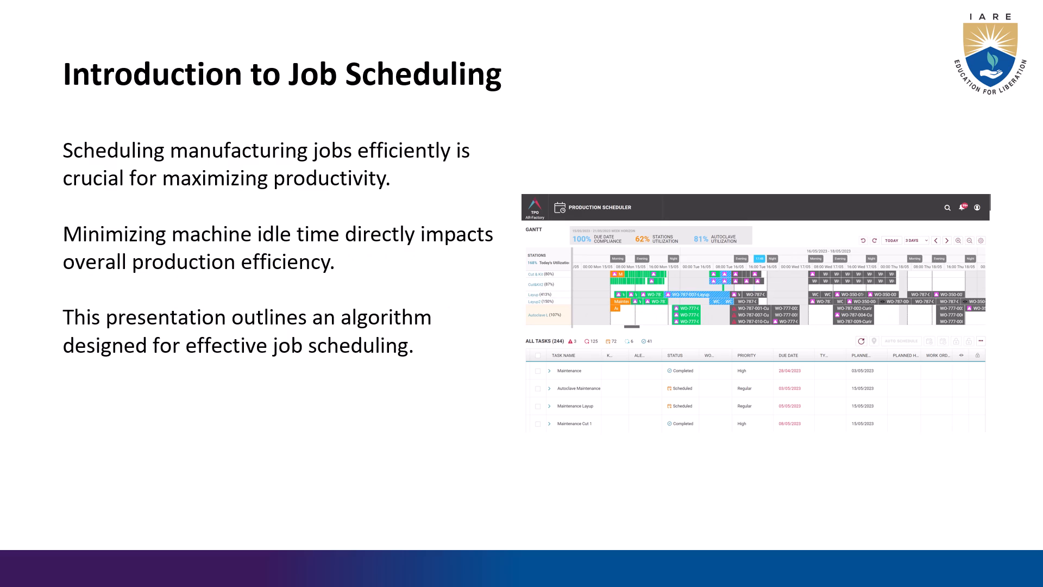
key(Right)
key(Right)
key(Right)
key(Right)
key(Right)
key(Right)
key(Right)
key(Right)
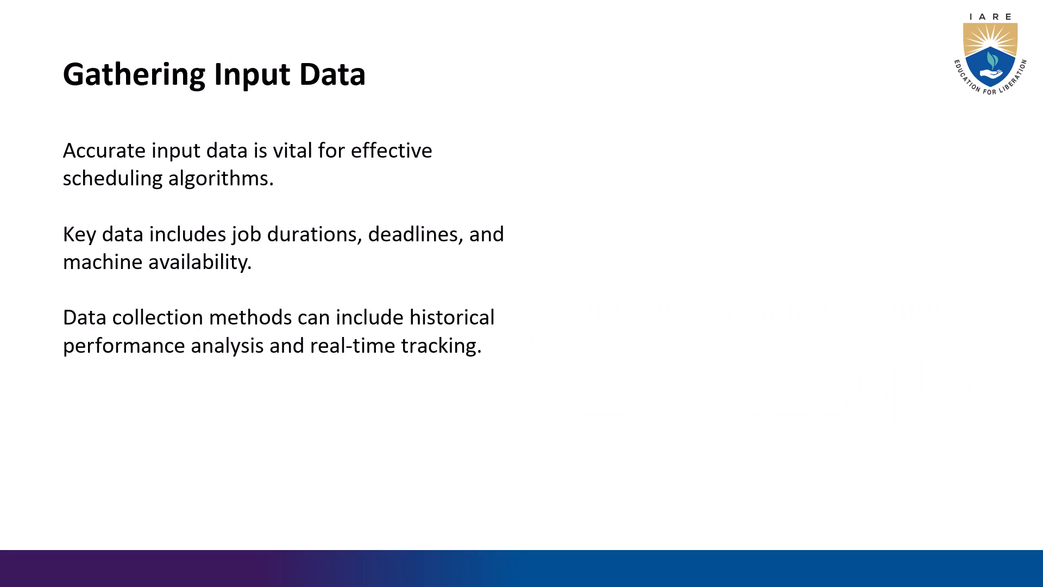
key(Right)
key(Right)
key(Right)
key(Right)
key(Right)
key(Right)
key(Right)
key(Right)
key(Right)
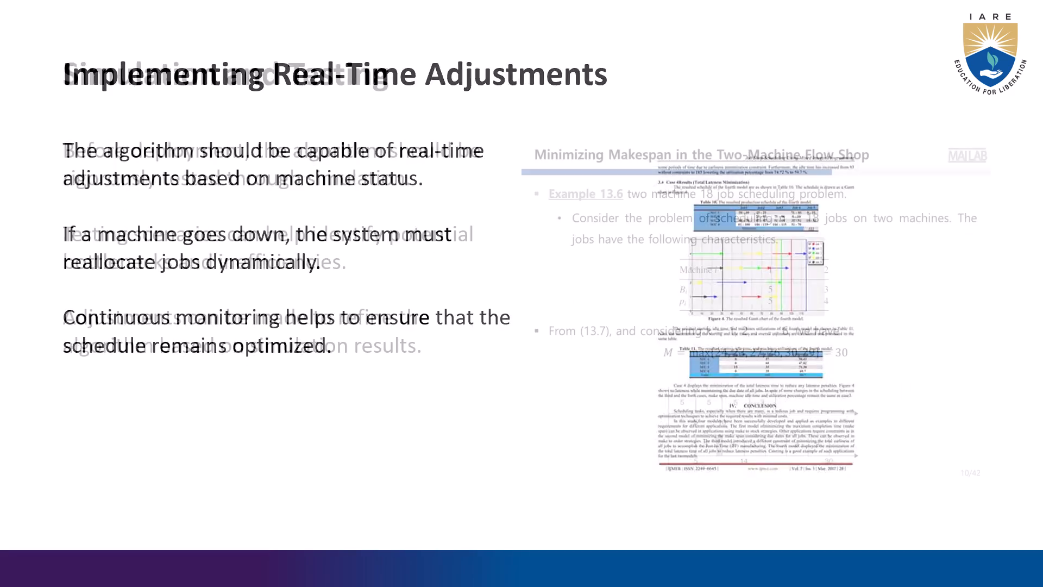
key(Right)
key(Right)
key(Right)
key(Right)
key(Right)
key(Right)
key(Right)
key(Right)
key(Right)
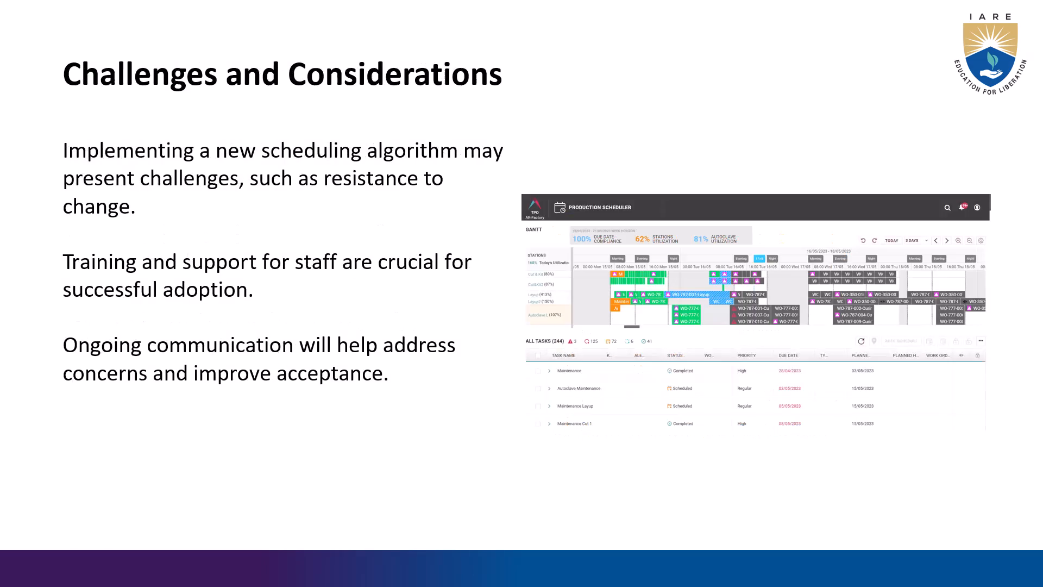
key(Right)
key(Right)
key(Right)
key(Right)
Page back through the slide show to the opening course slide, recheck the first two slides and exit the show.
key(Left)
key(Left)
key(Left)
key(Left)
key(Left)
key(Left)
key(Left)
key(Left)
key(Left)
key(Left)
key(Left)
key(Left)
key(Left)
key(Left)
key(Left)
key(Left)
key(Left)
key(Left)
key(Left)
key(Left)
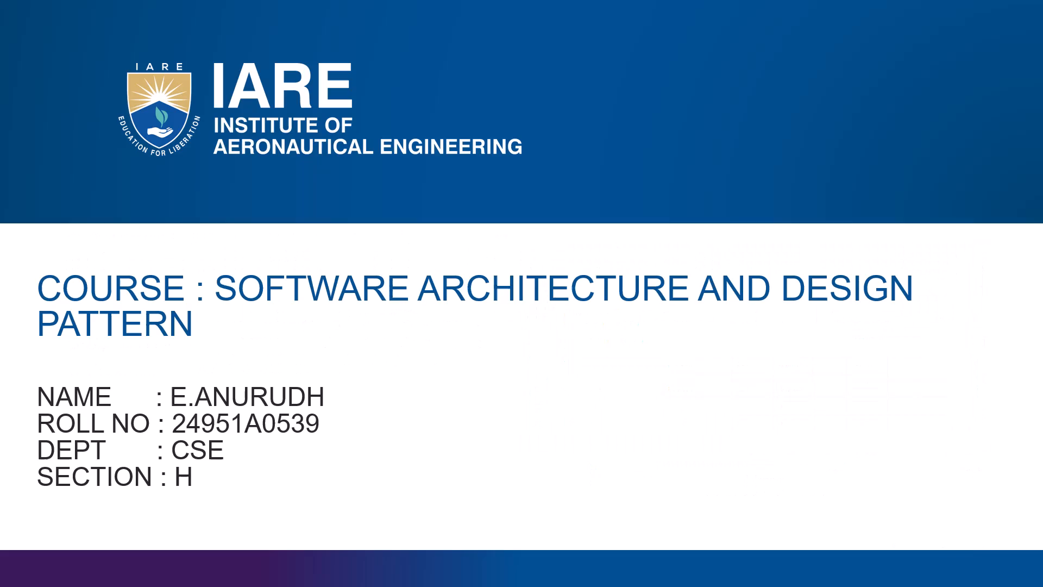
key(Right)
key(Left)
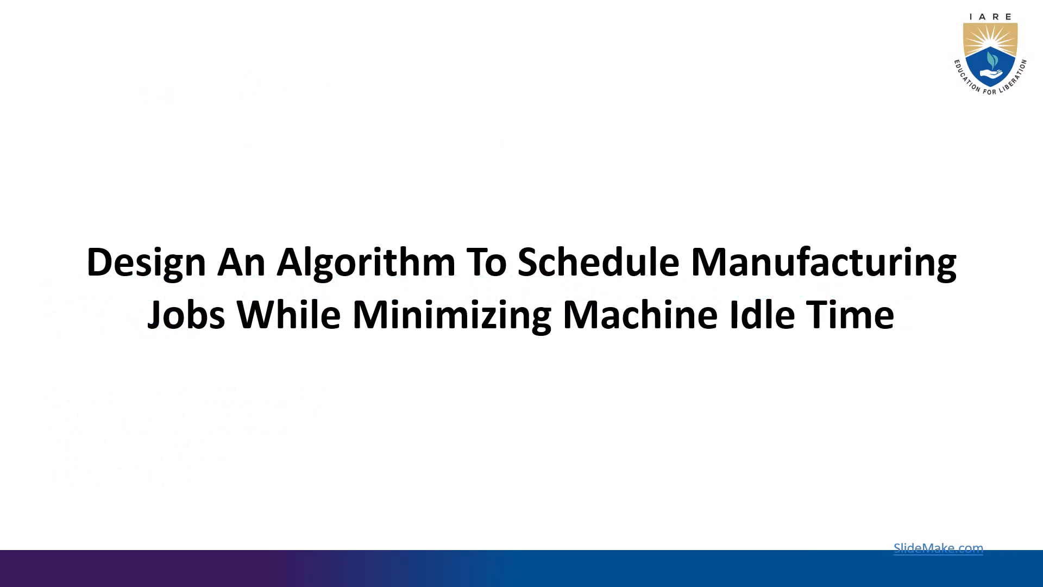
key(Left)
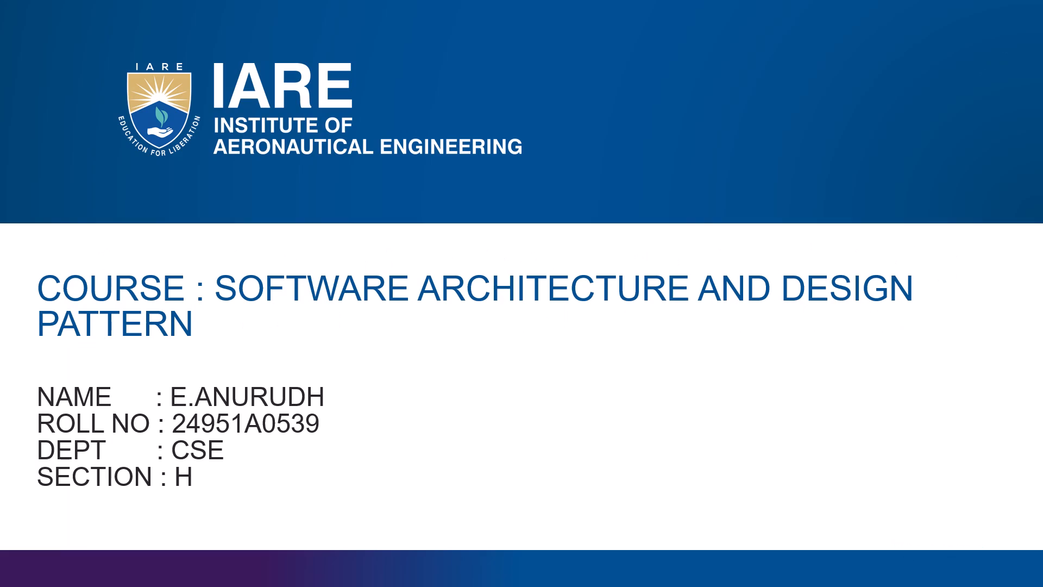
key(Escape)
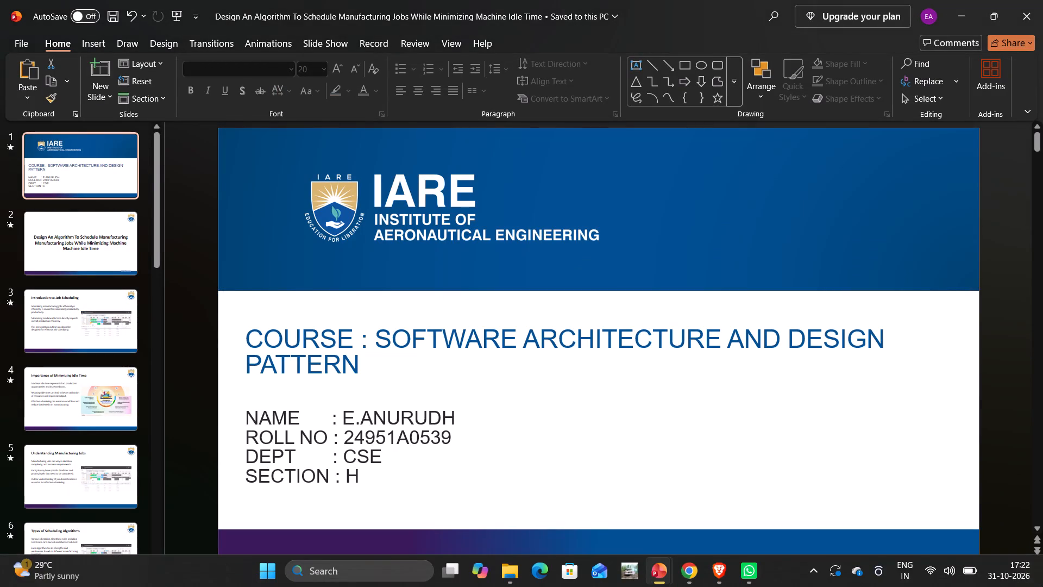
Search the computer for the Zoom Workplace app using "zo".
key(z)
text(o)
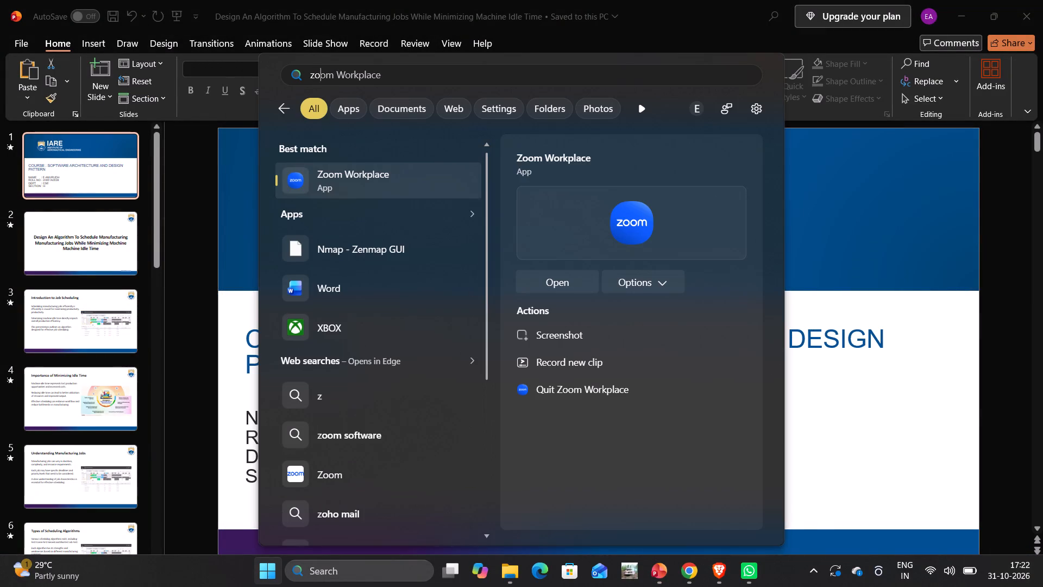
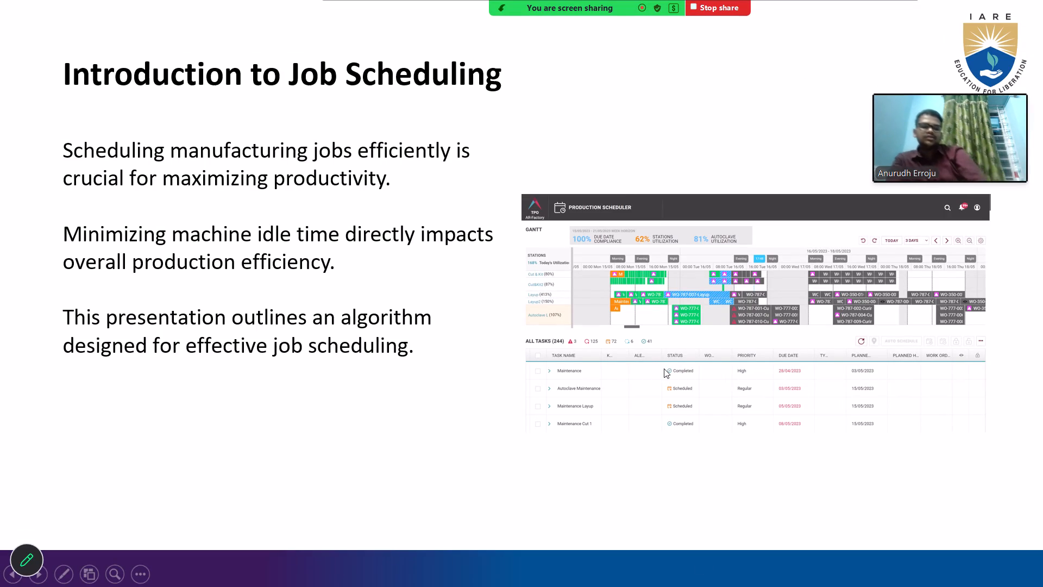
Advance the shared slide show from the job scheduling introduction to the "Importance of Minimizing Idle Time" slide.
key(Right)
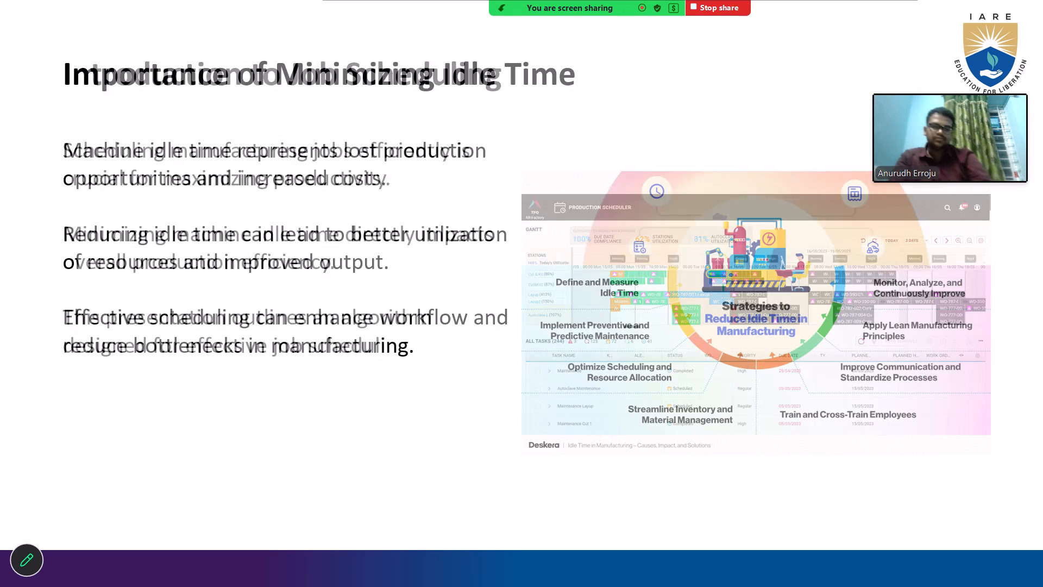
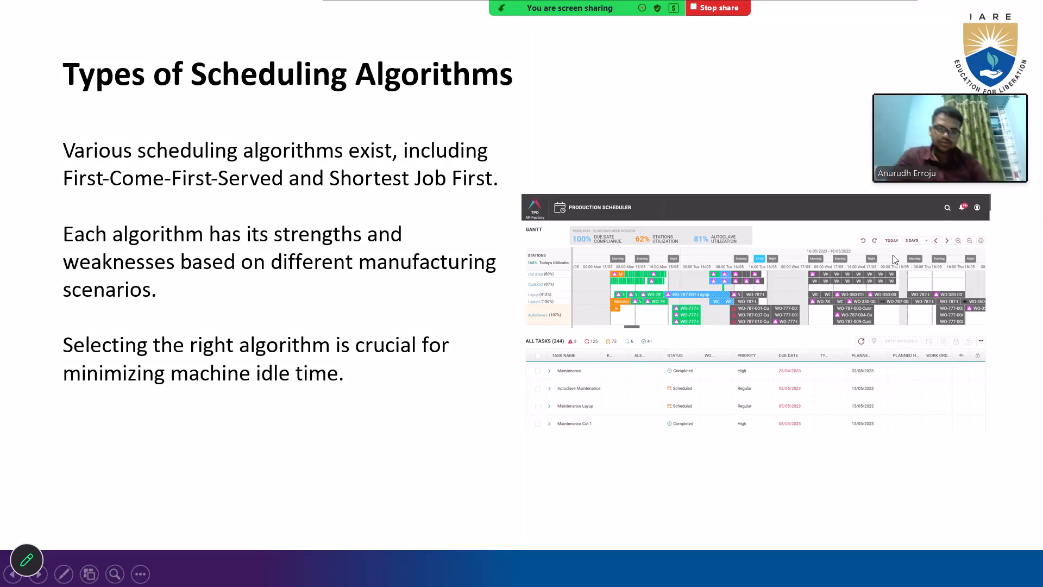
Examine the production scheduler's Gantt chart and task list up close on the "Types of Scheduling Algorithms" slide, then return to the full slide.
ctrl+scroll(893, 255, up, 6)
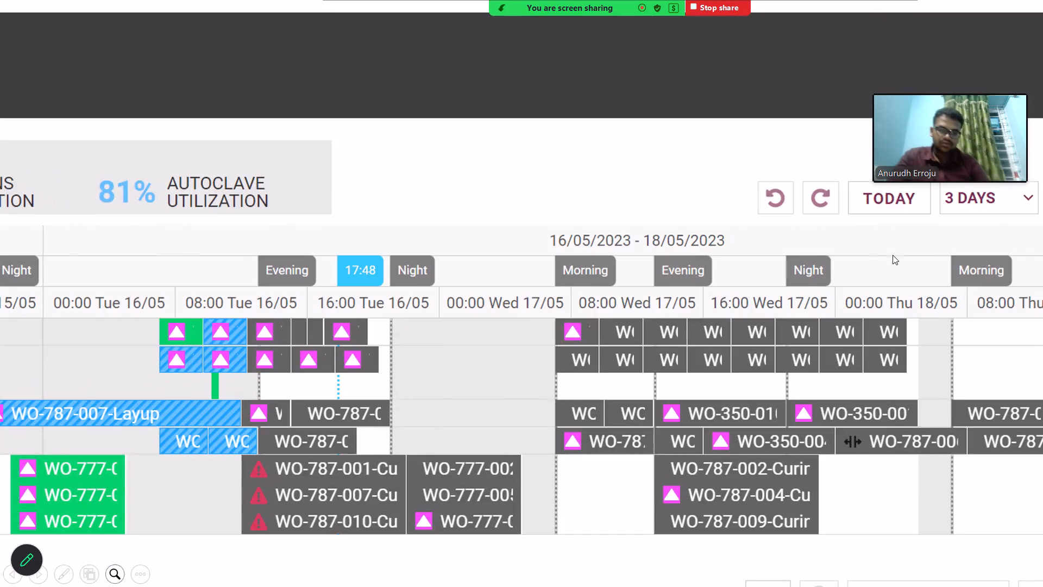
ctrl+scroll(893, 255, down, 9)
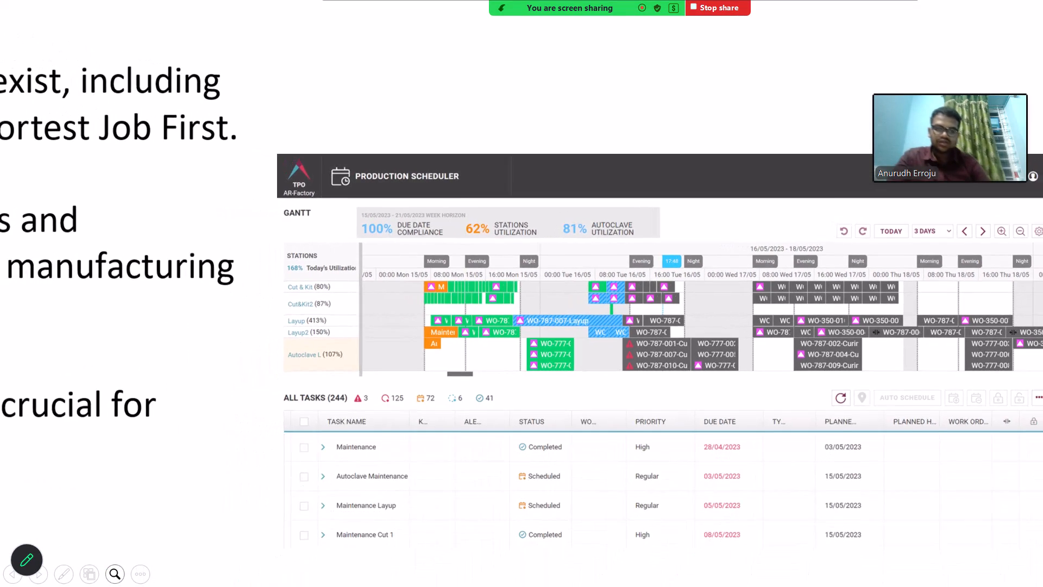
scroll(893, 255, down, 1)
scroll(893, 255, left, 1)
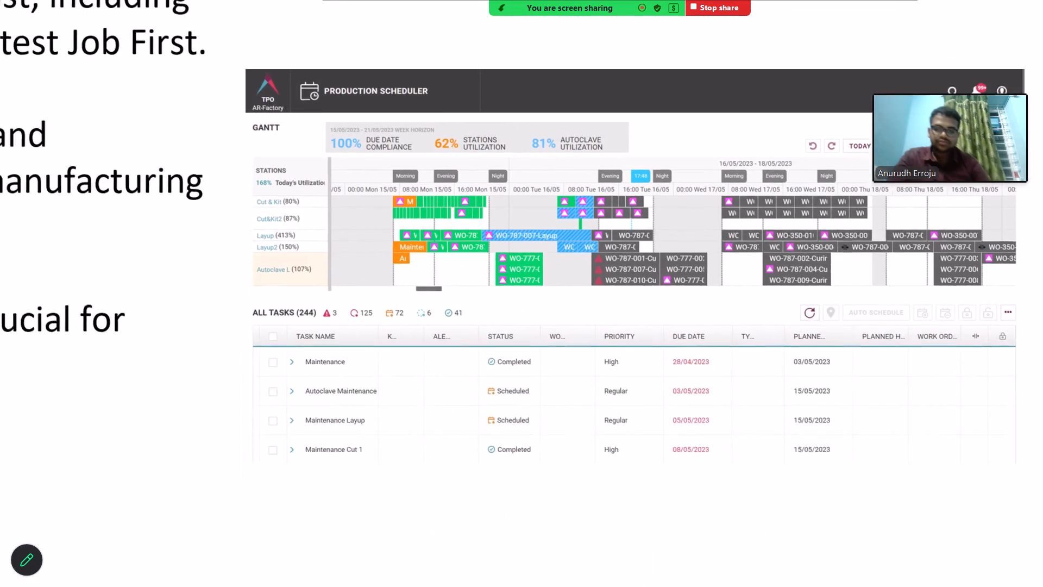
scroll(893, 255, left, 2)
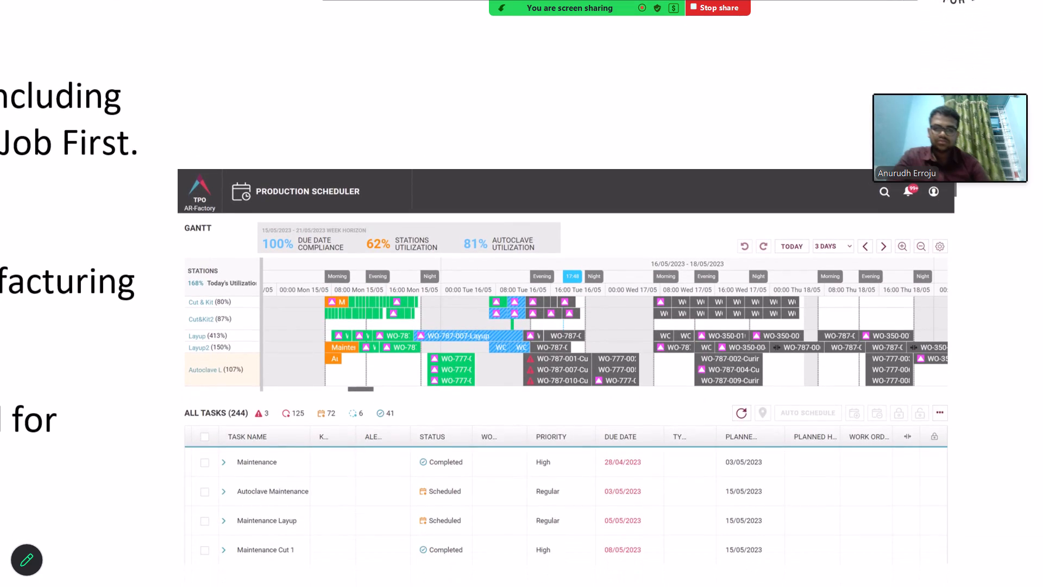
scroll(893, 255, left, 1)
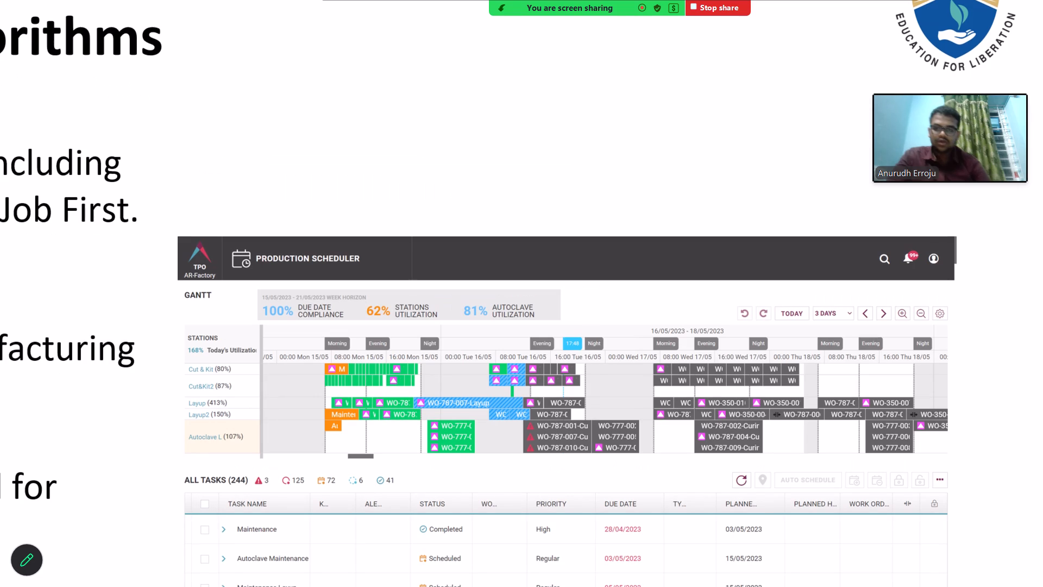
scroll(704, 246, down, 1)
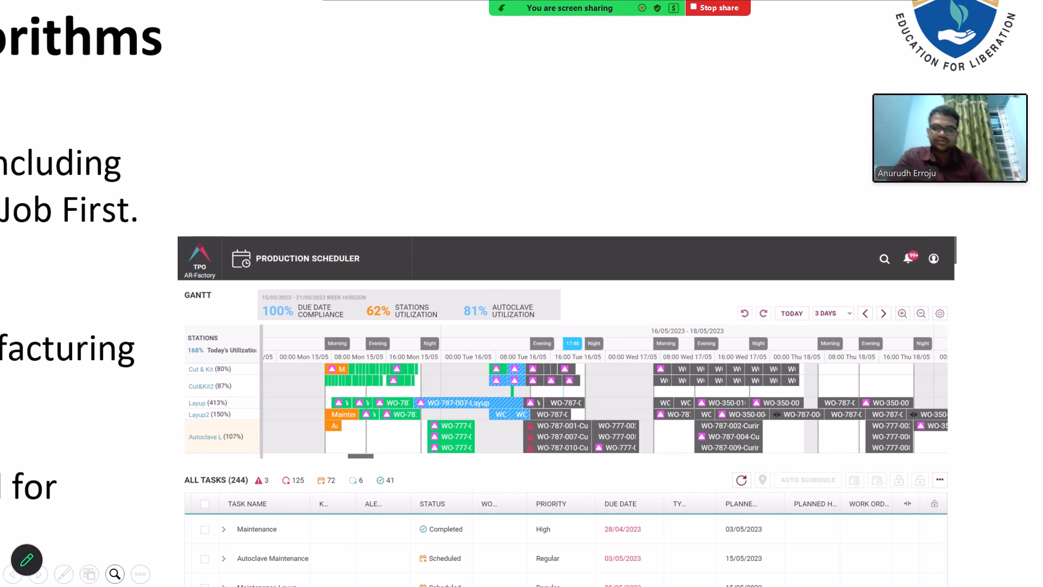
scroll(704, 246, down, 1)
scroll(107, 418, down, 1)
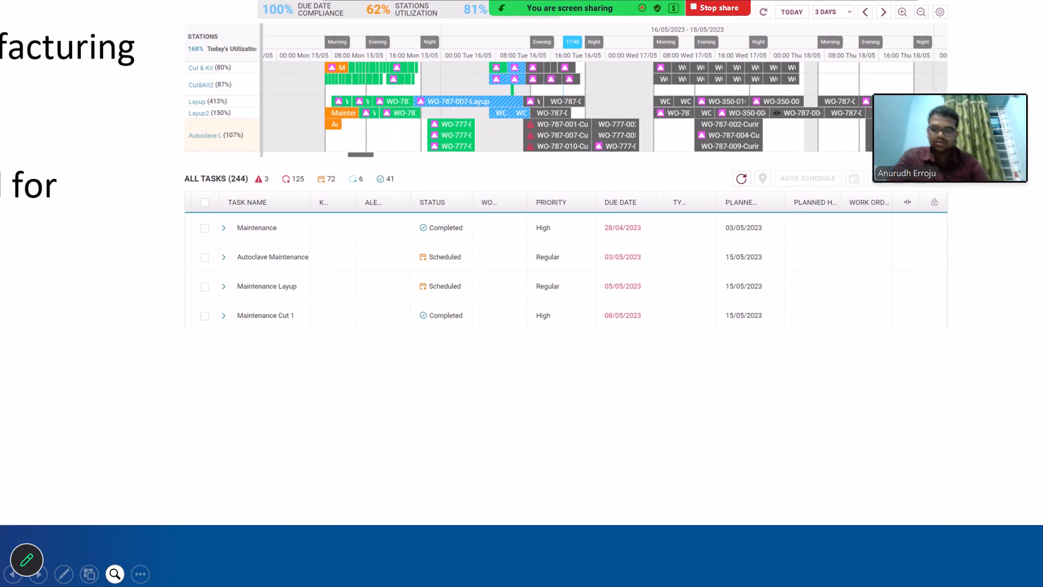
scroll(107, 418, down, 1)
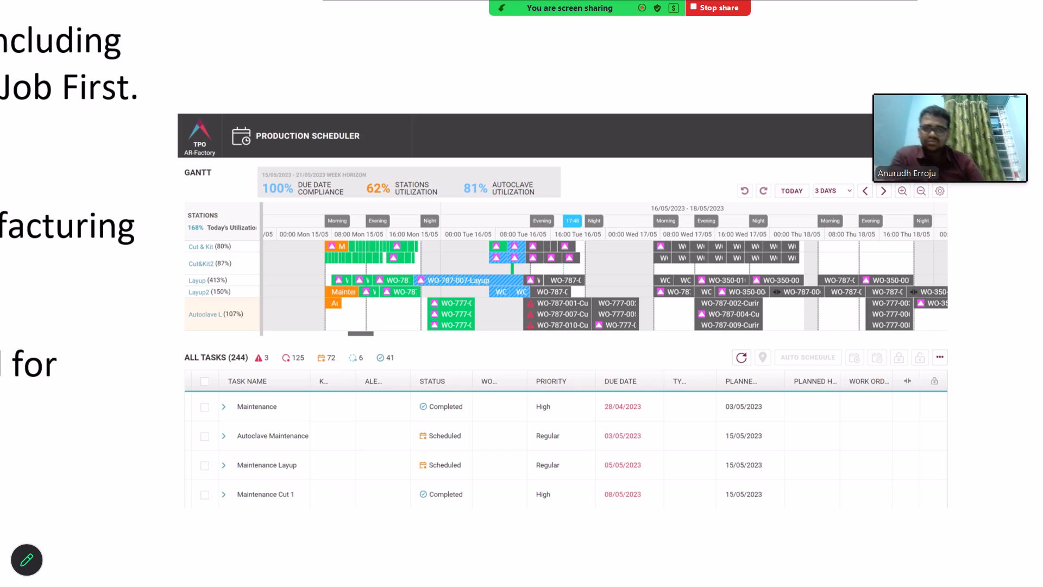
ctrl+scroll(341, 352, down, 5)
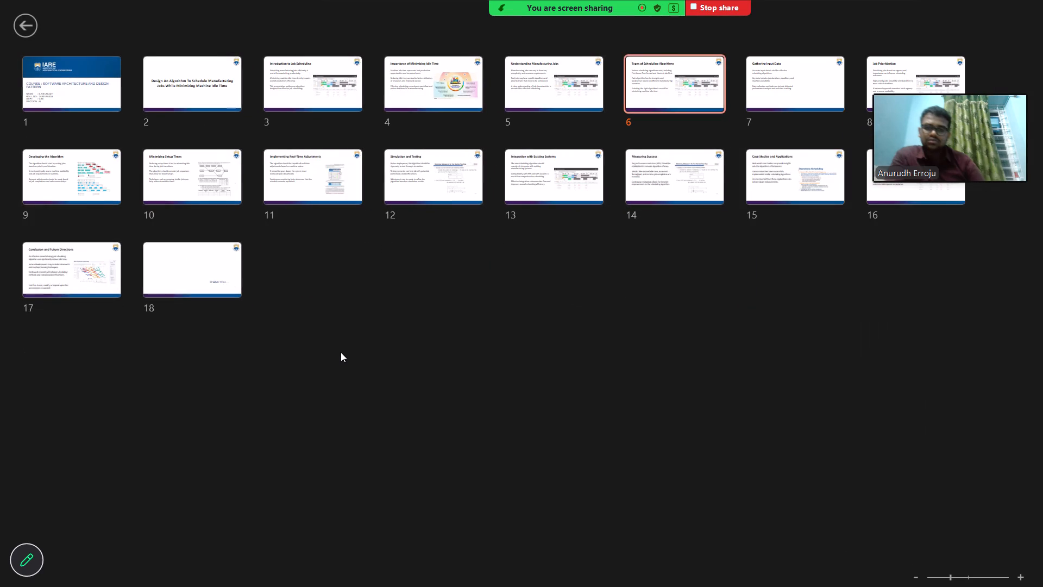
click(673, 101)
Briefly revisit the preceding slide, then advance the shared slide show past "Types of Scheduling Algorithms" to the "Gathering Input Data" slide.
key(Left)
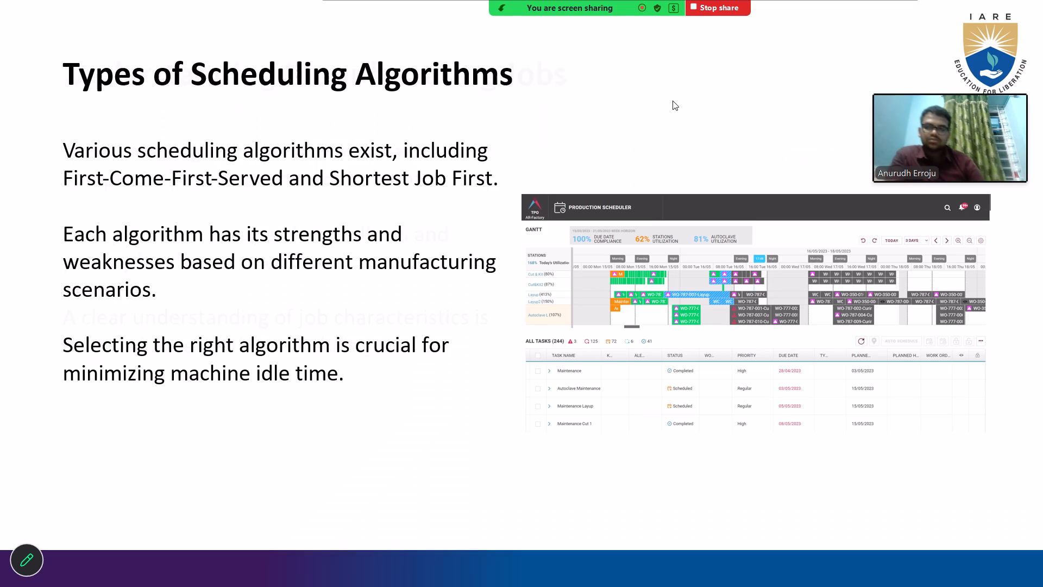
key(Right)
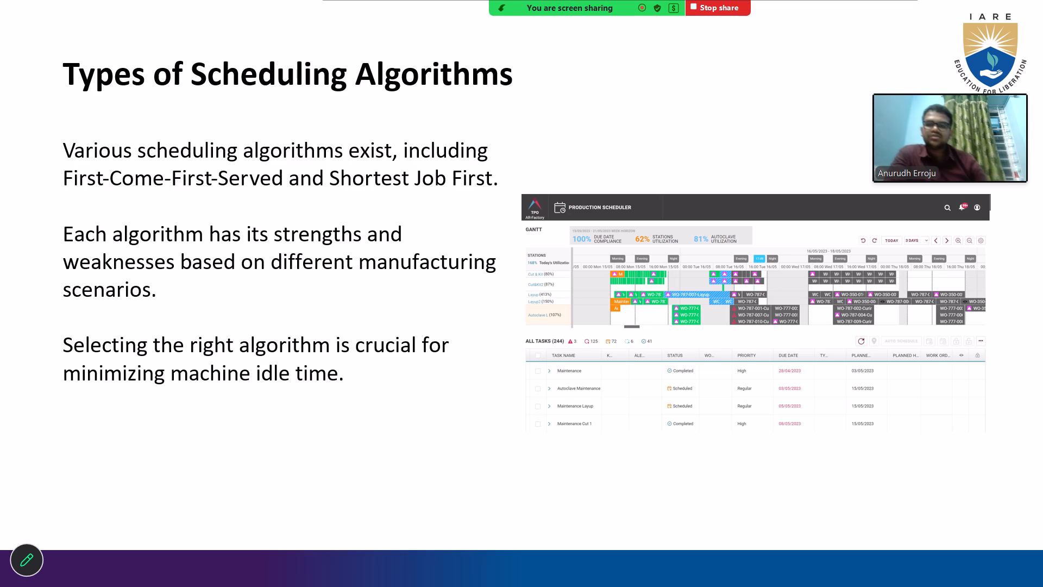
key(Right)
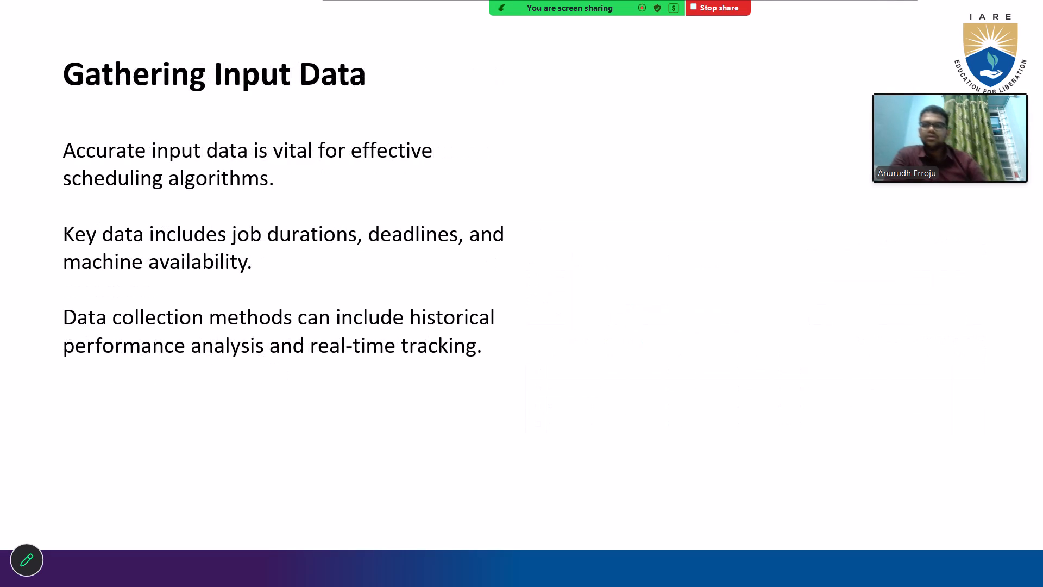
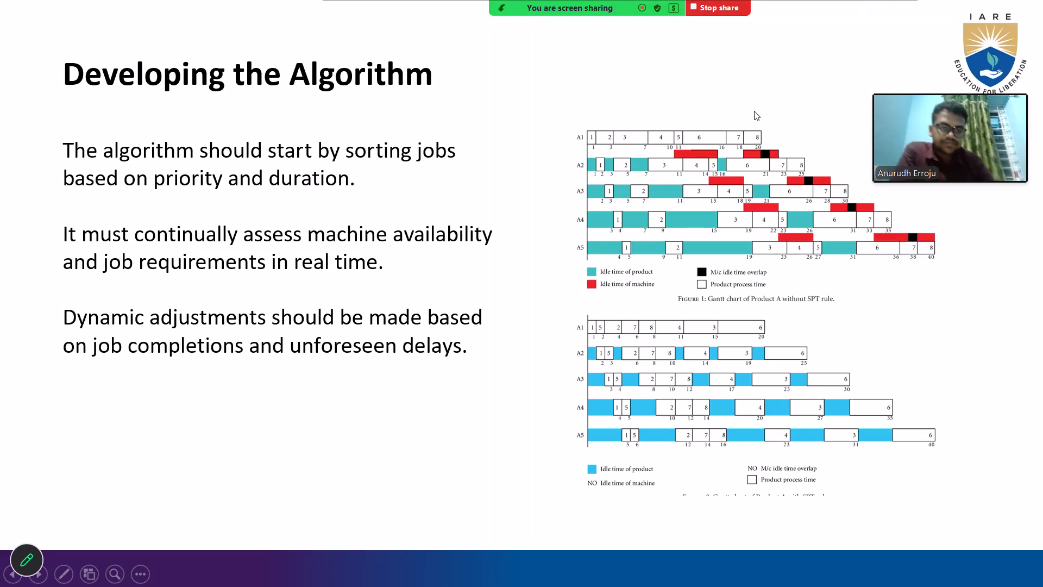
Examine the Gantt charts of Product A with and without the SPT rule up close on the "Developing the Algorithm" slide, then return to the full slide.
ctrl+scroll(755, 117, up, 2)
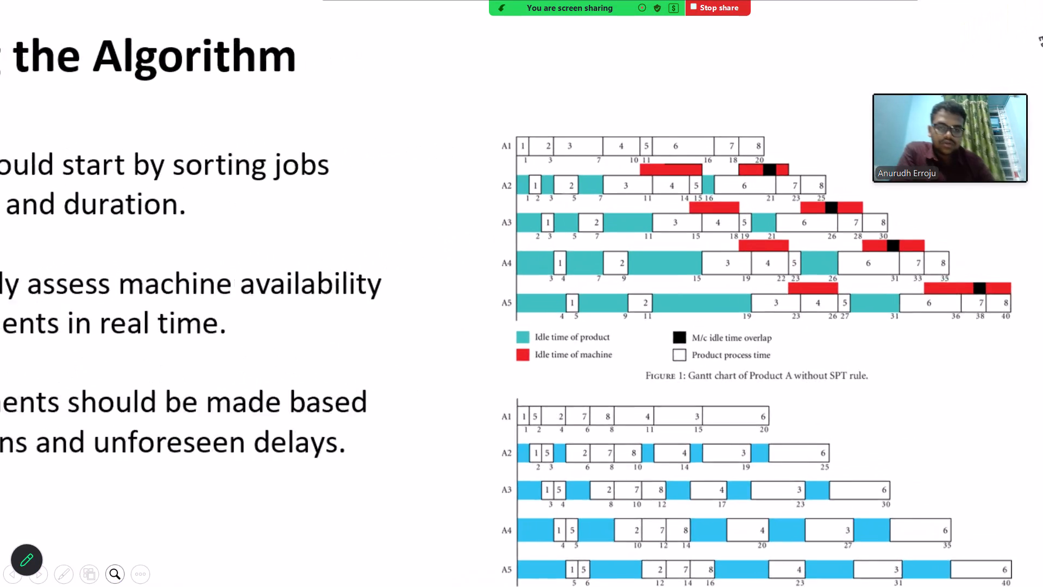
scroll(755, 117, left, 1)
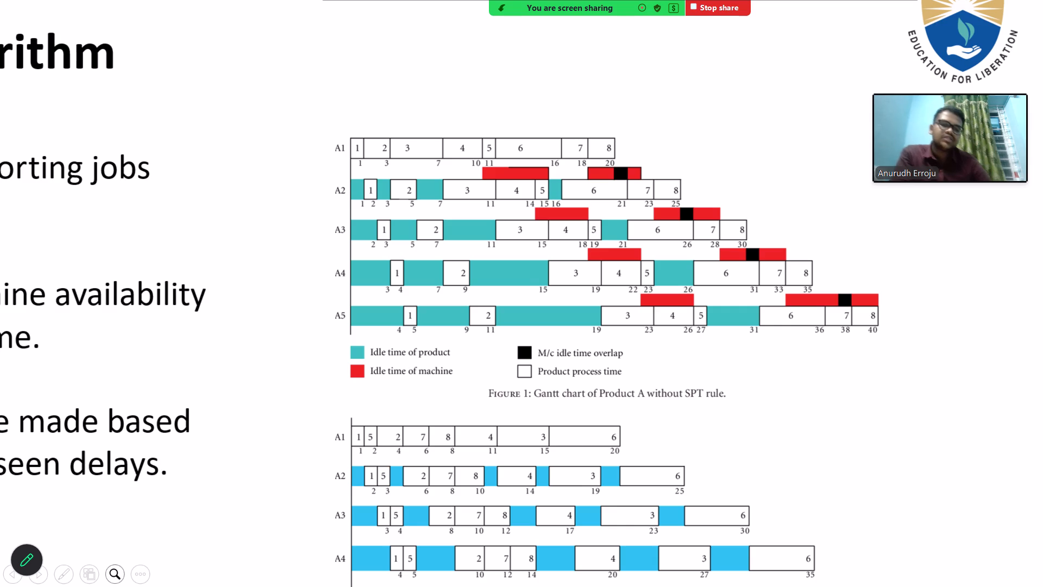
scroll(607, 374, down, 1)
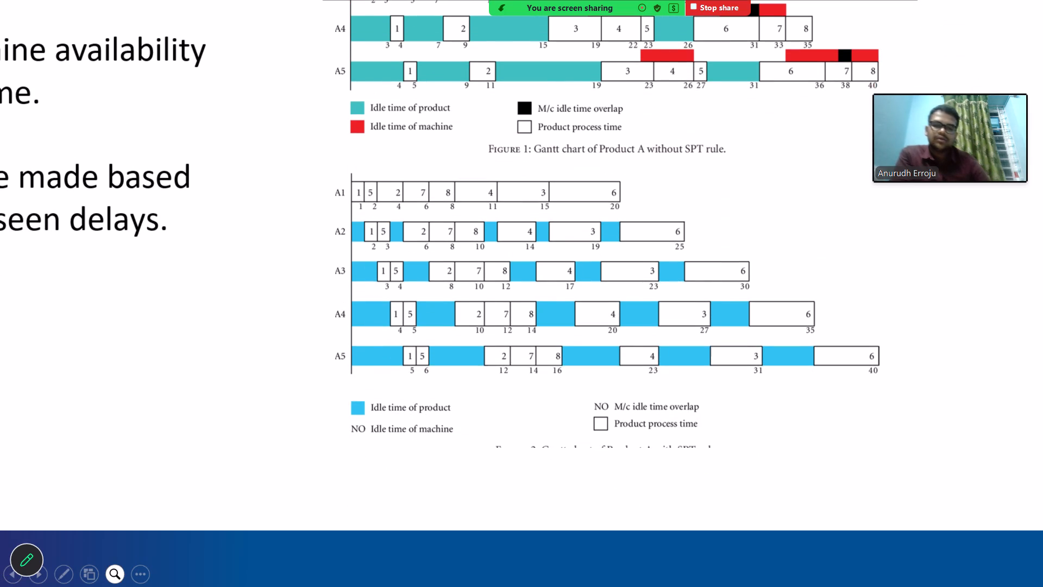
scroll(607, 374, down, 1)
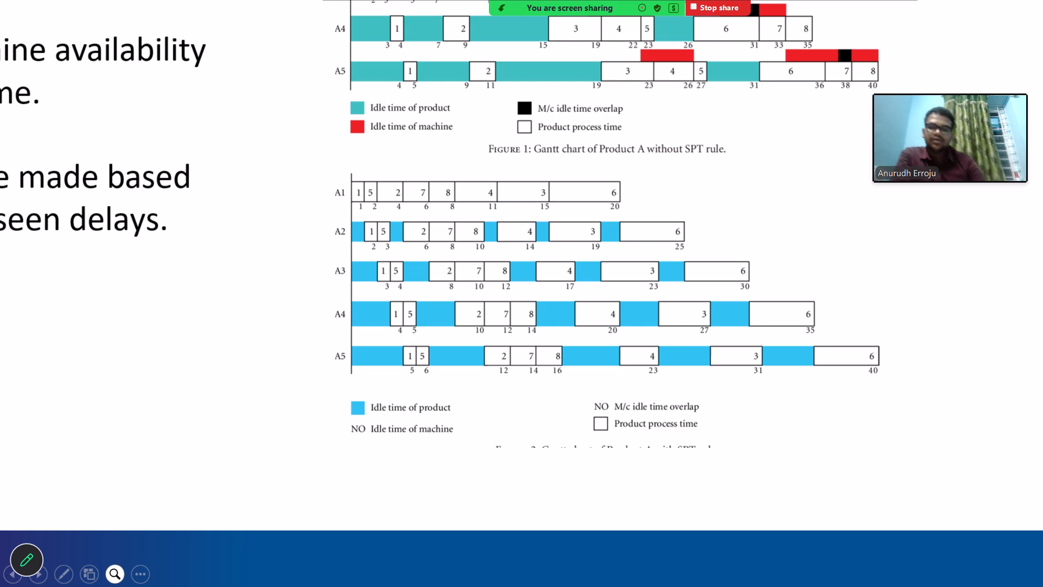
ctrl+scroll(560, 327, down, 3)
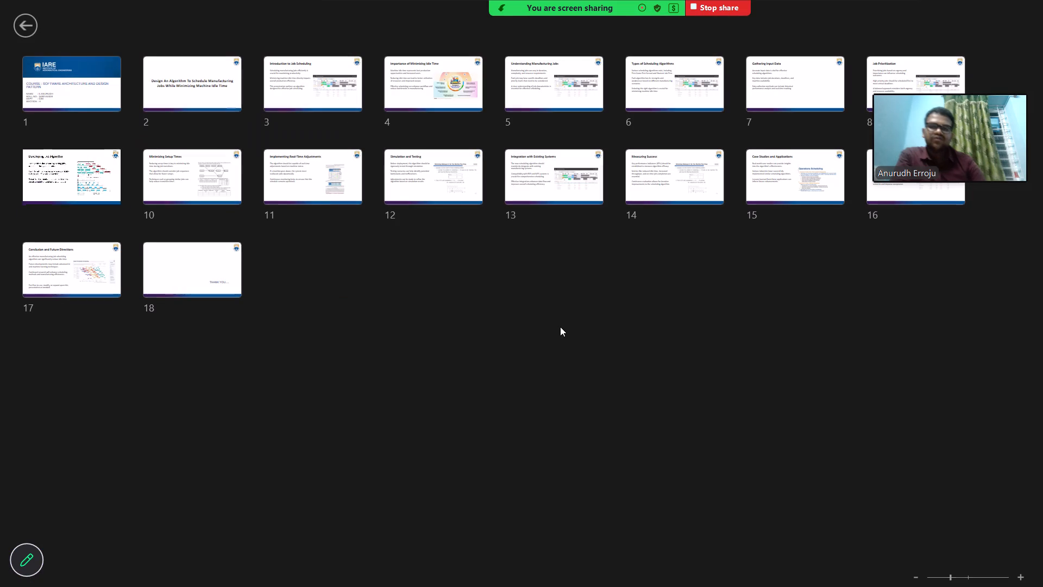
click(116, 177)
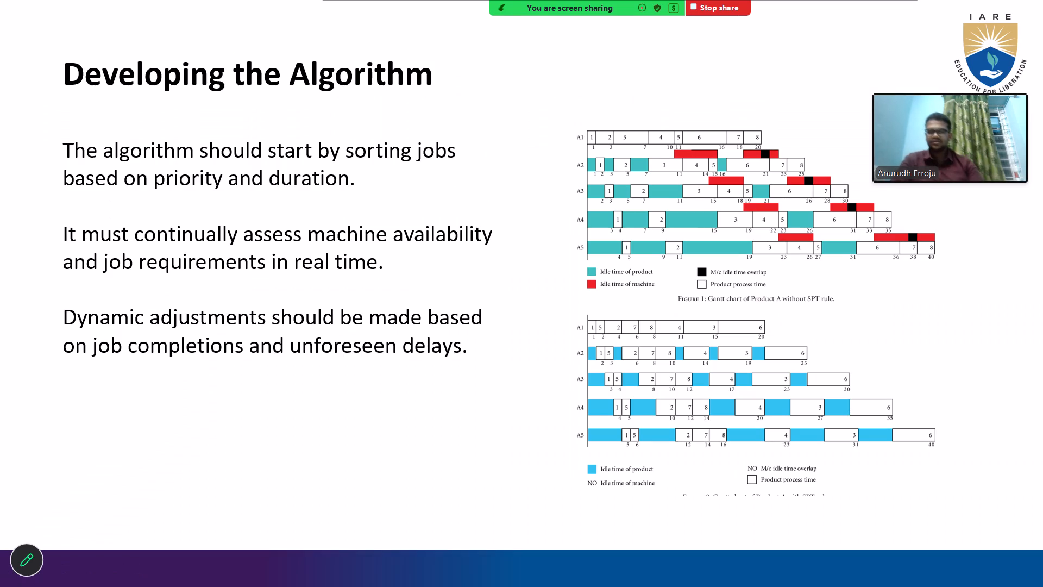
Advance the shared slide show past "Developing the Algorithm" to the following slide.
key(Right)
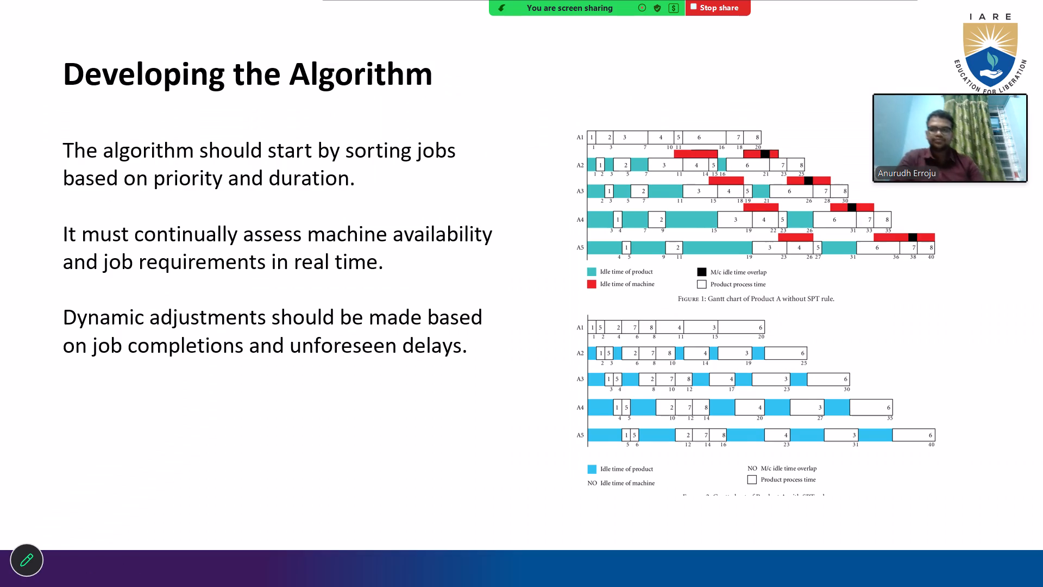
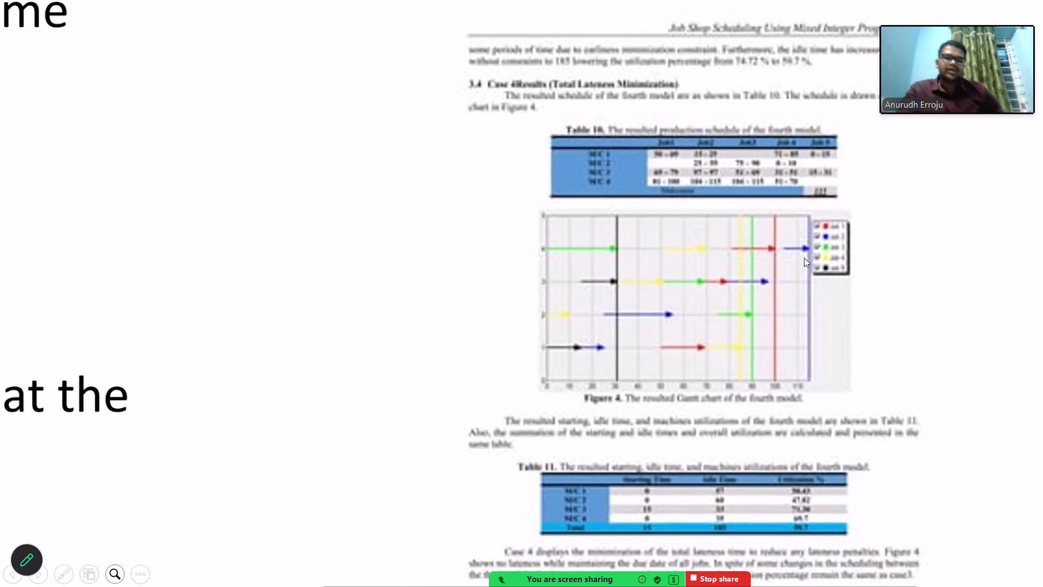
Return from the close-up to the full "Implementing Real-Time Adjustments" slide and advance the shared slide show to the following slide.
ctrl+scroll(804, 258, down, 4)
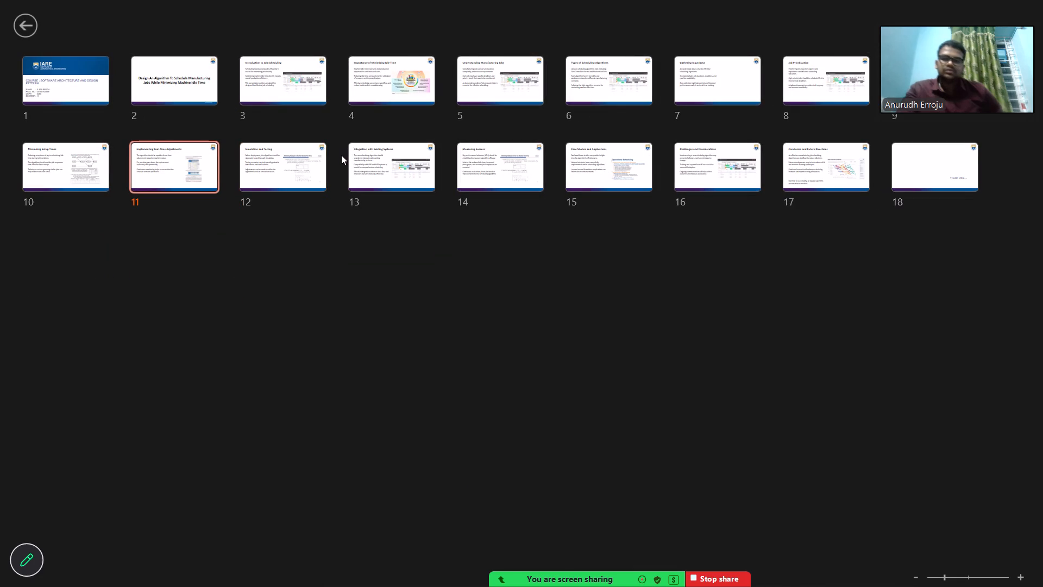
click(188, 164)
key(Right)
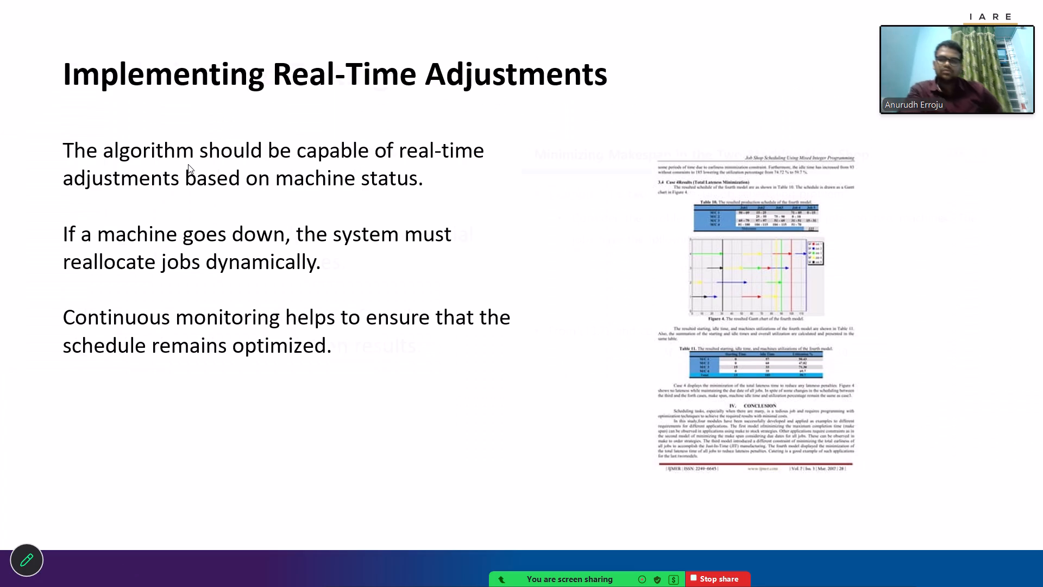
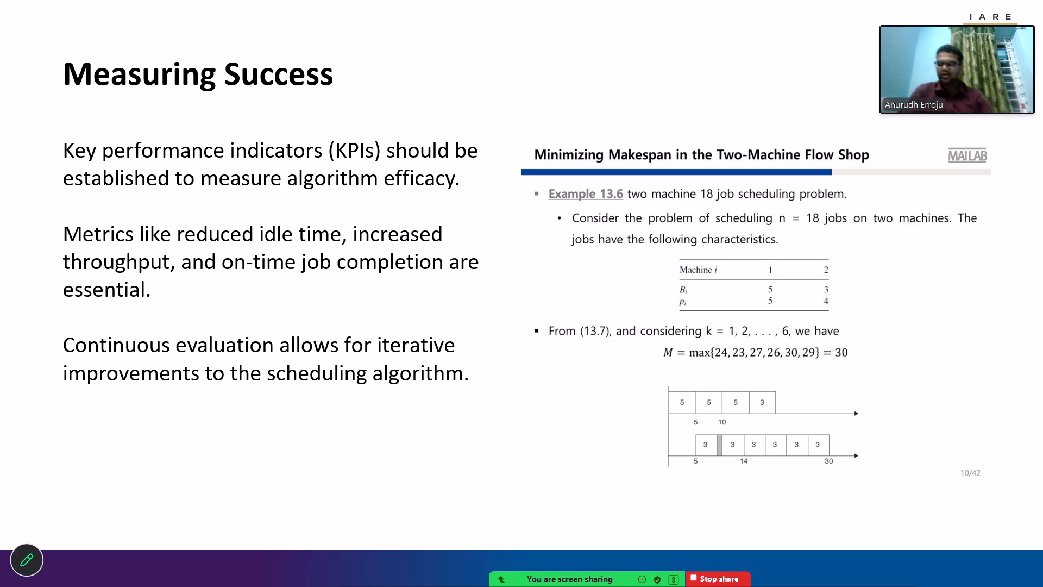
Present the remaining slides of the shared slide show in order, from "Measuring Success" through to the closing "THANK YOU" slide.
key(Right)
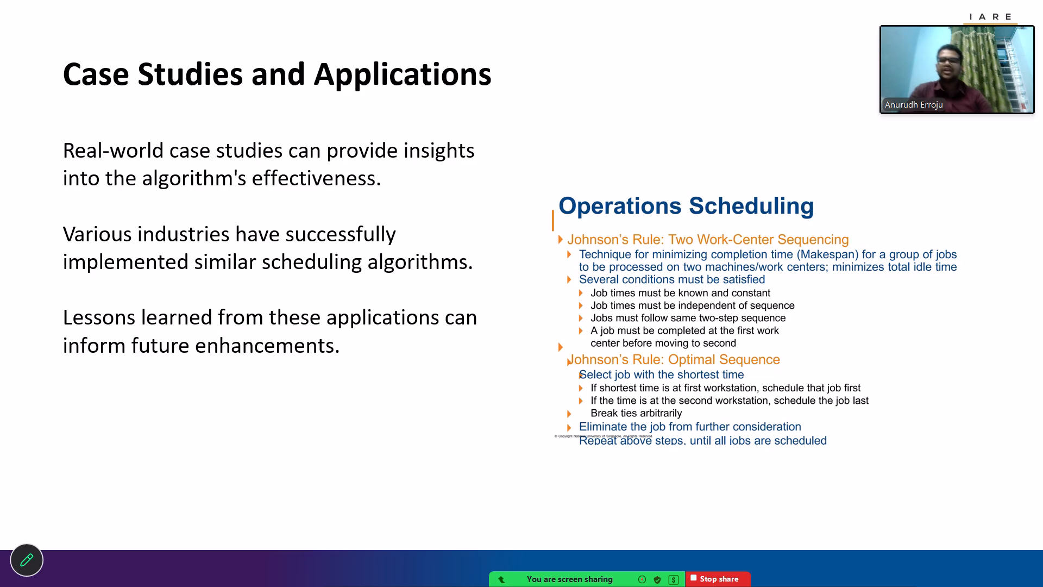
key(Right)
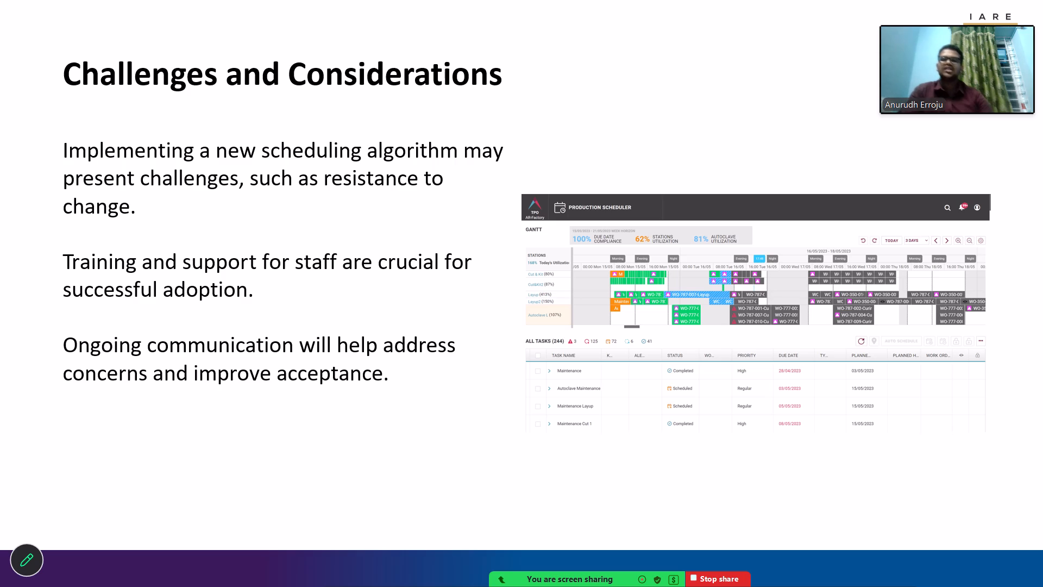
key(Right)
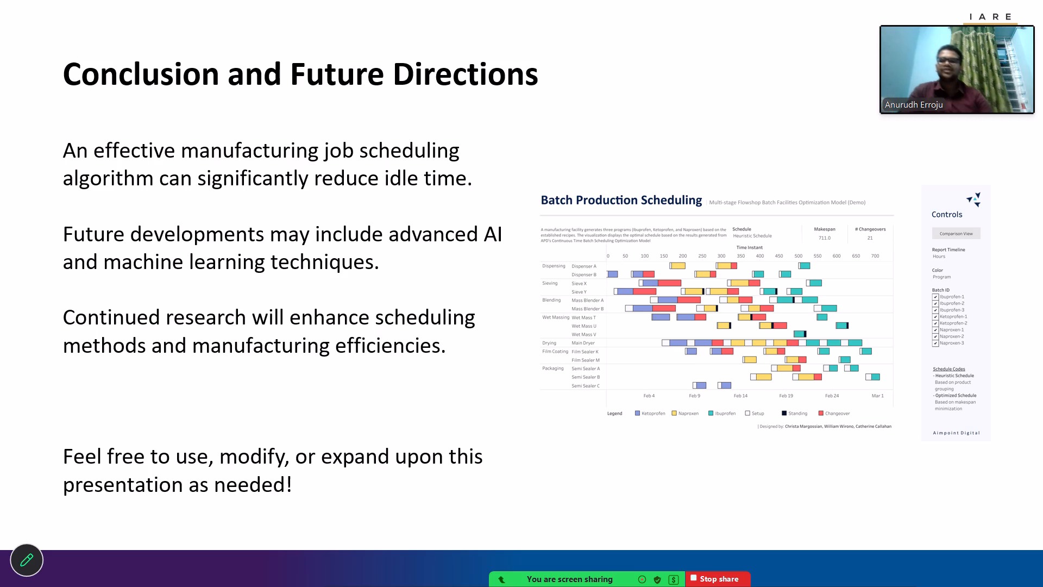
key(Right)
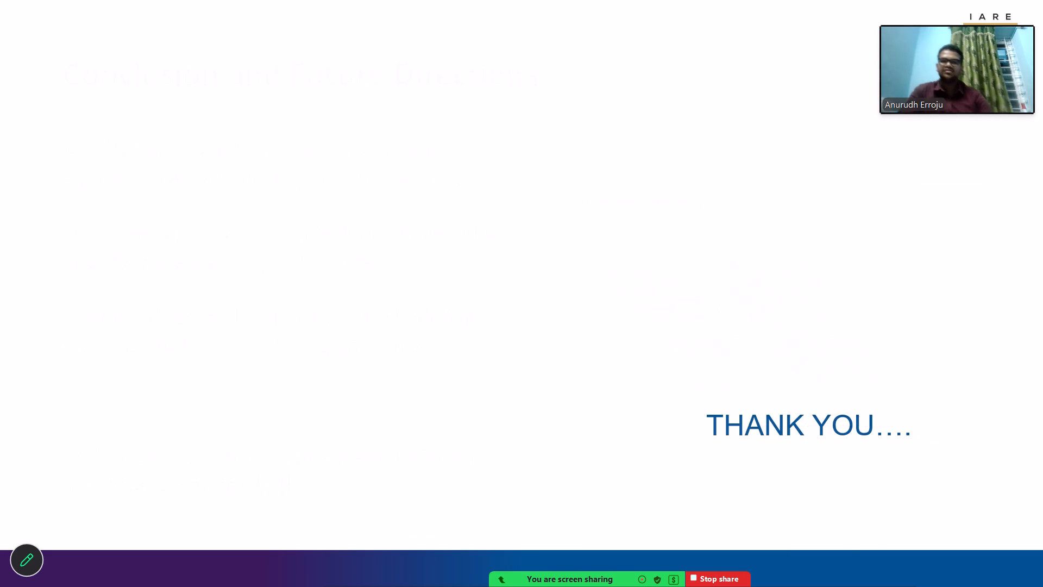
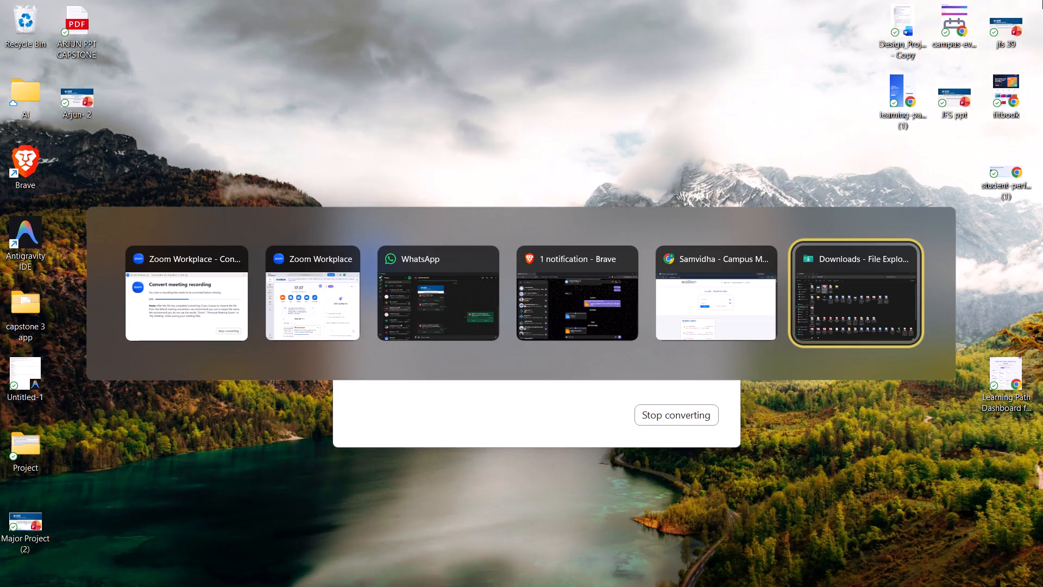
Clear away leftover windows by closing the Downloads folder and the Brave window with Telegram, and minimizing the Samvidha portal window.
click(1036, 0)
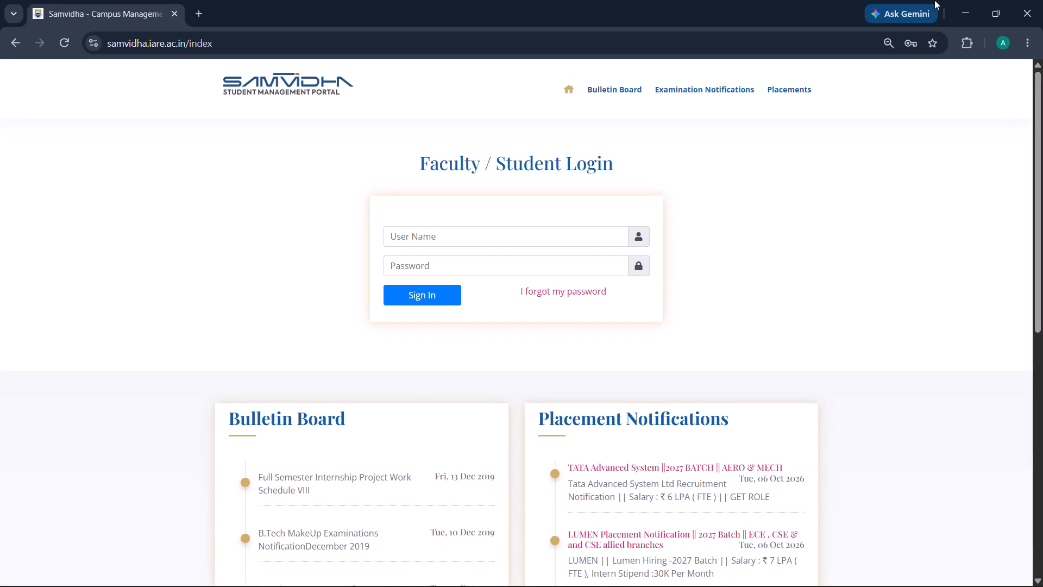
click(956, 9)
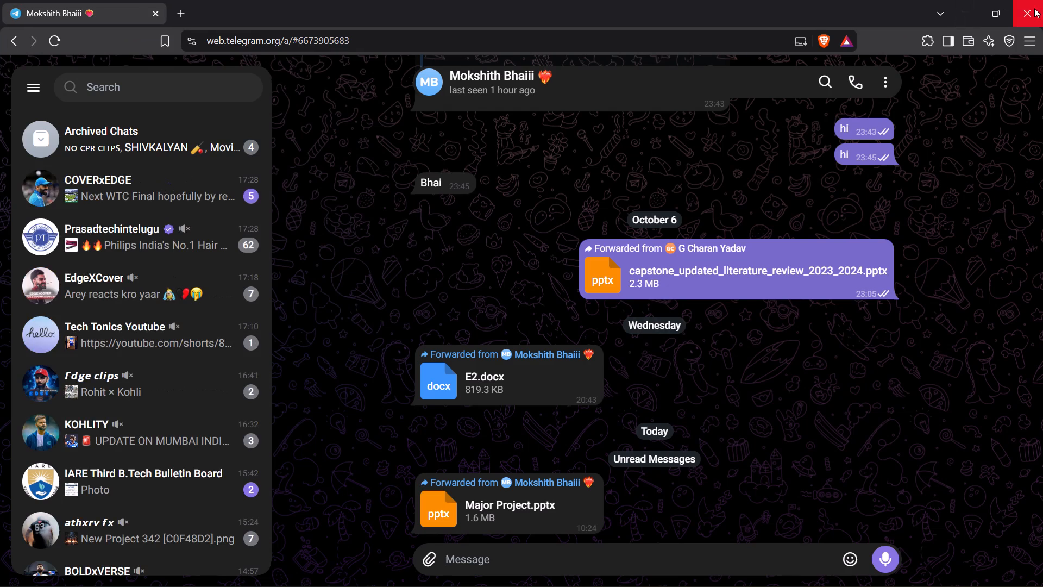
click(1034, 8)
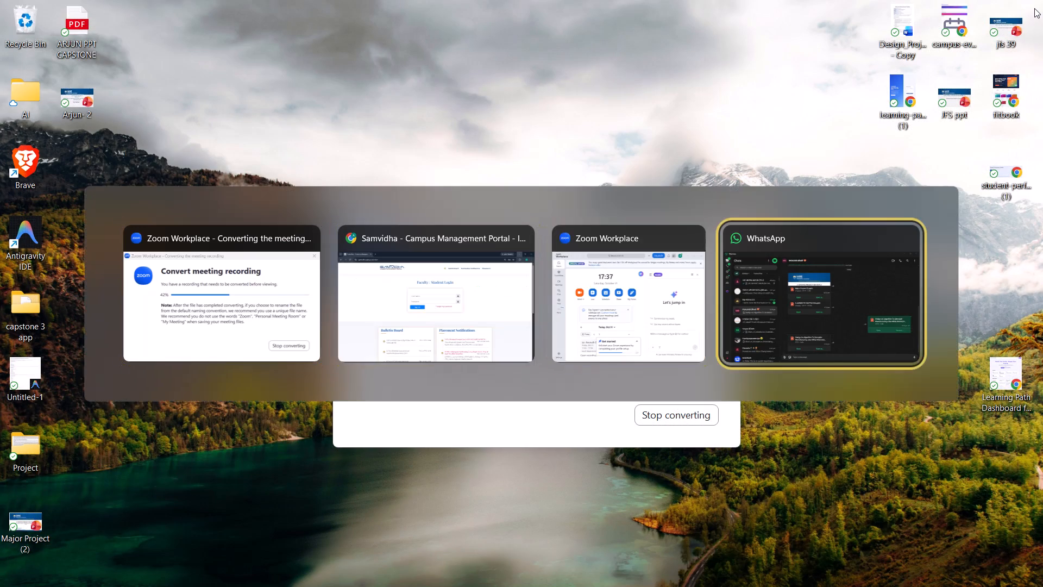
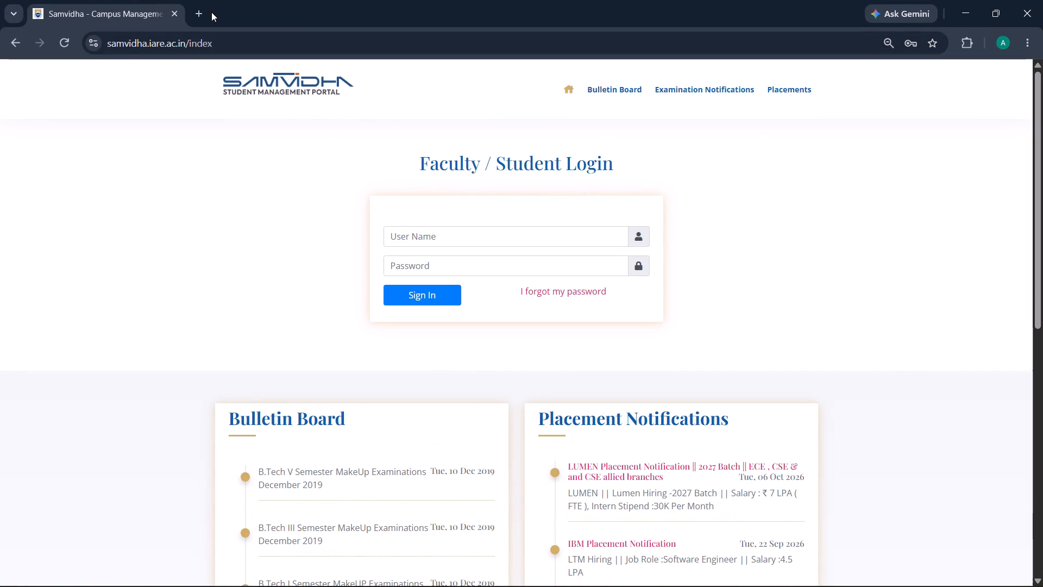
Open Google Drive from the Google apps in a new browser tab.
click(207, 12)
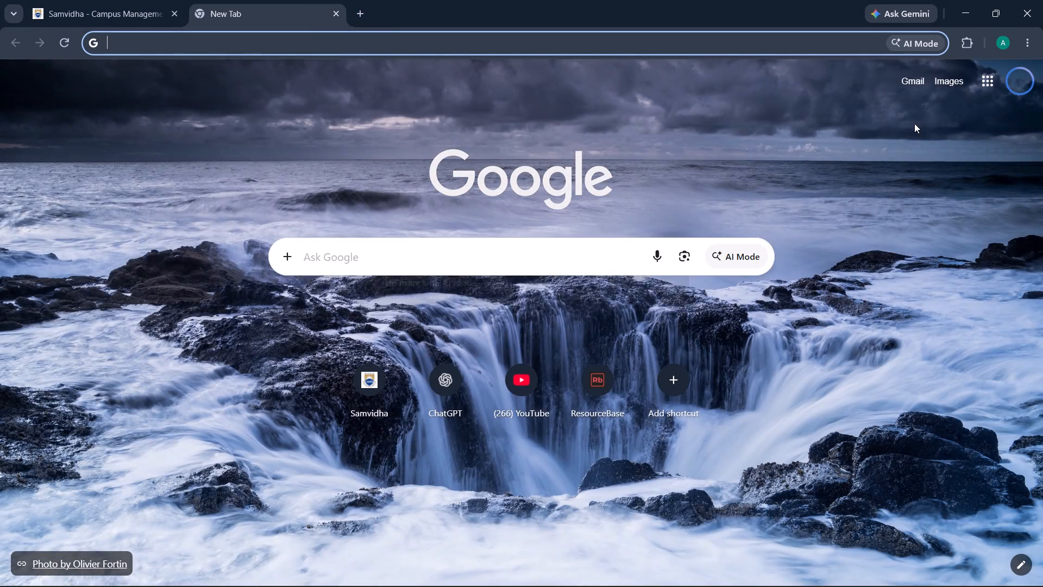
click(997, 82)
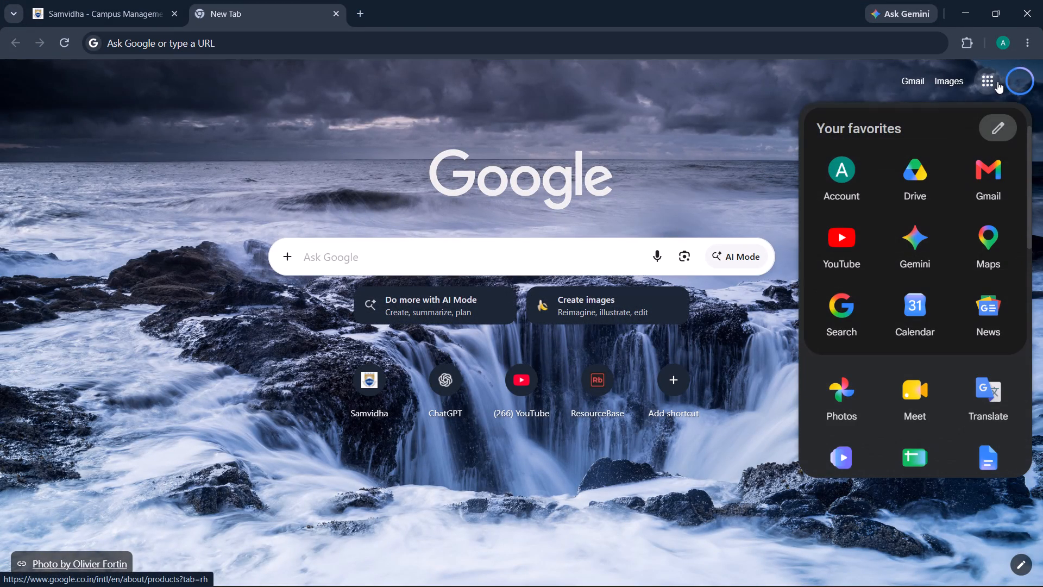
click(914, 182)
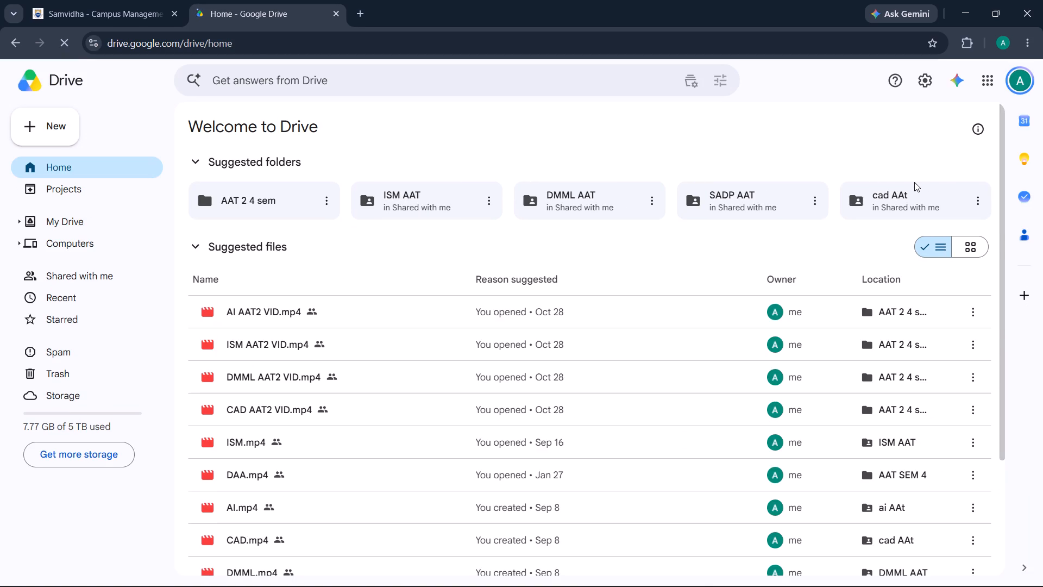
Select the "AAT 2 4 sem" folder among the suggested folders on the Drive home page.
click(263, 193)
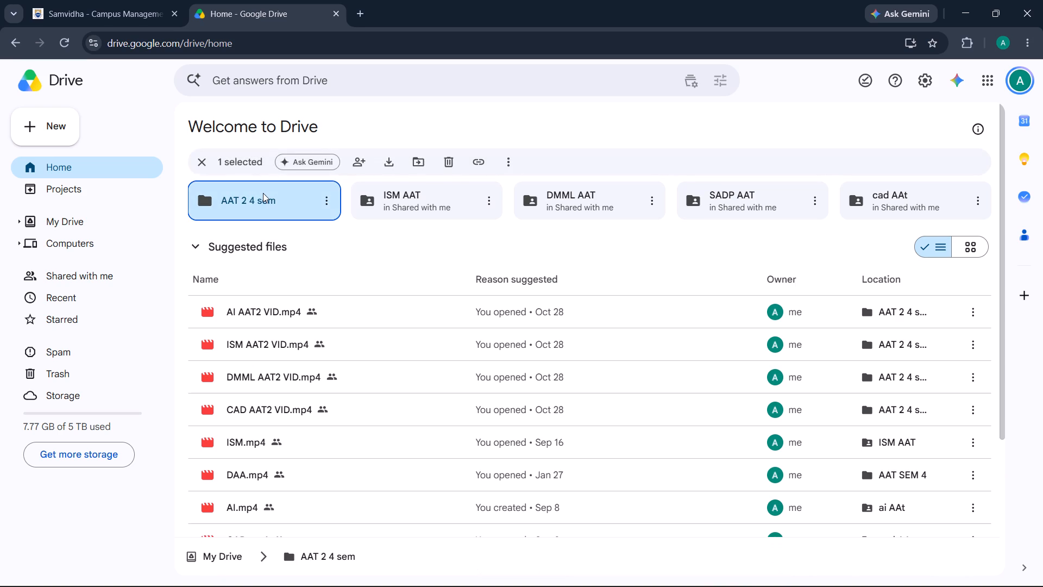
Open the SADP AAT 2 folder inside the AAT 2 4 sem folder in Google Drive.
double_click(263, 193)
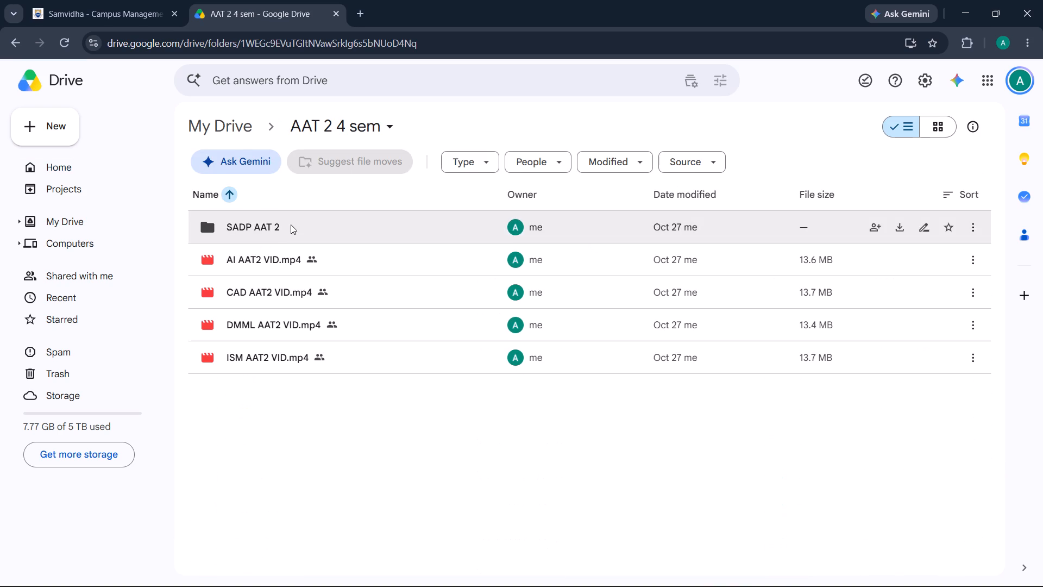
click(291, 226)
double_click(291, 226)
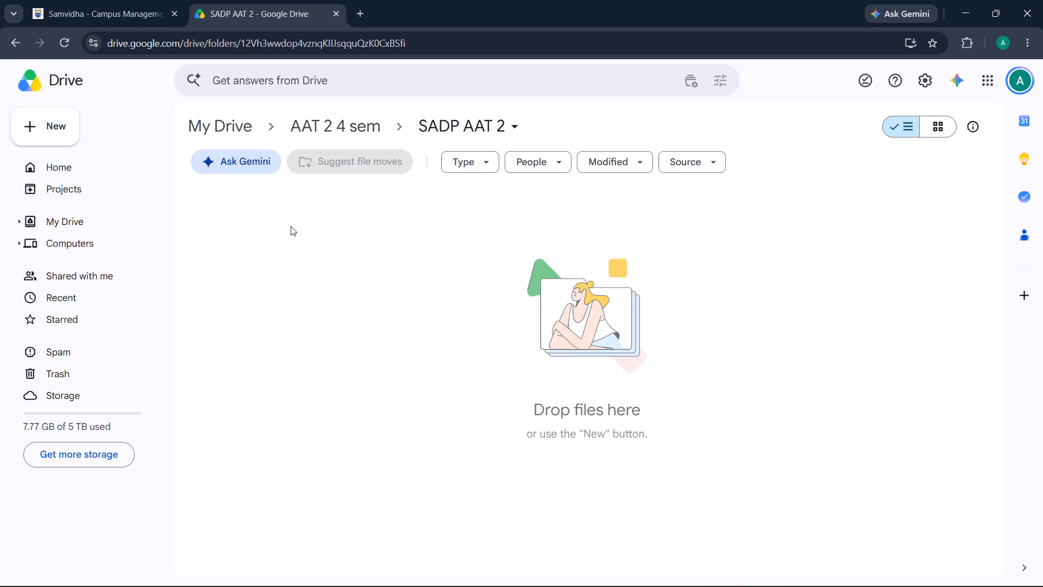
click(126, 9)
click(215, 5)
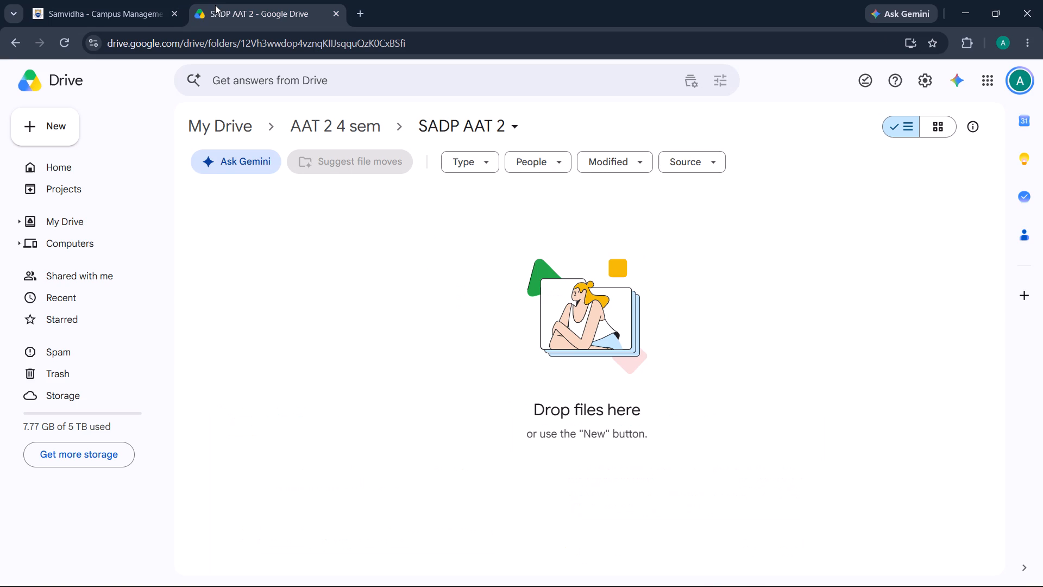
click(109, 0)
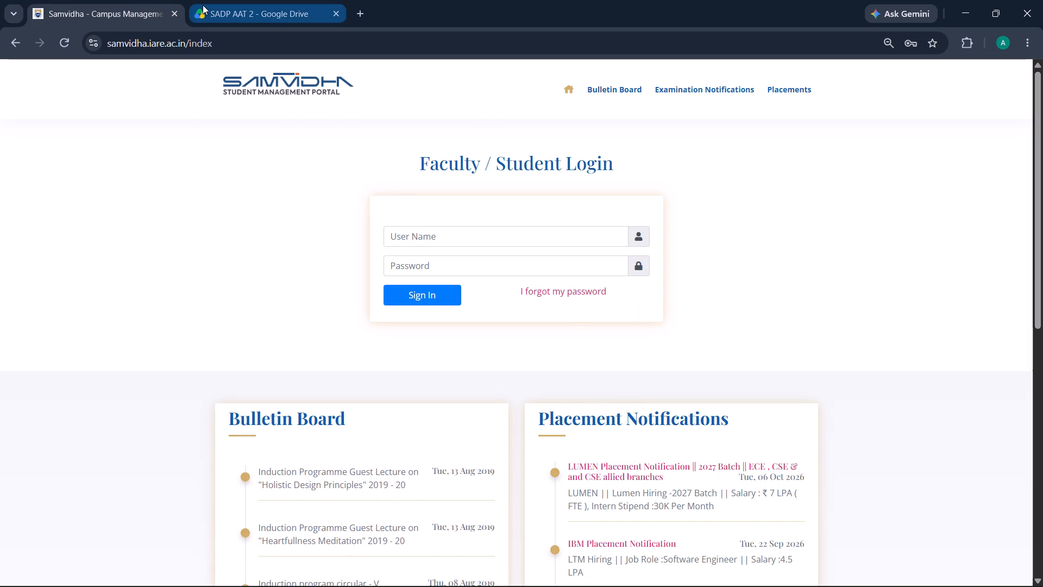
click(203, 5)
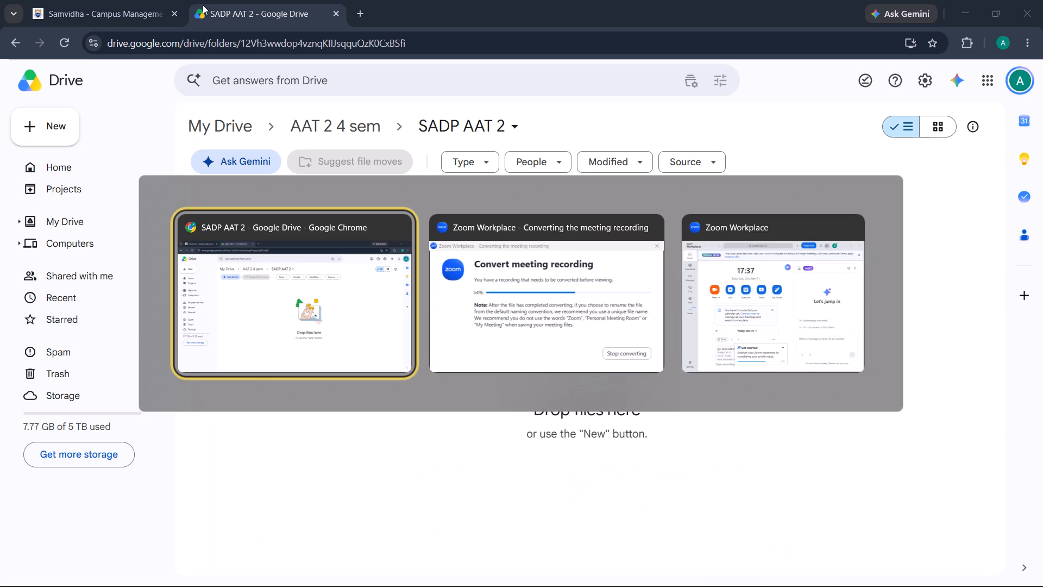
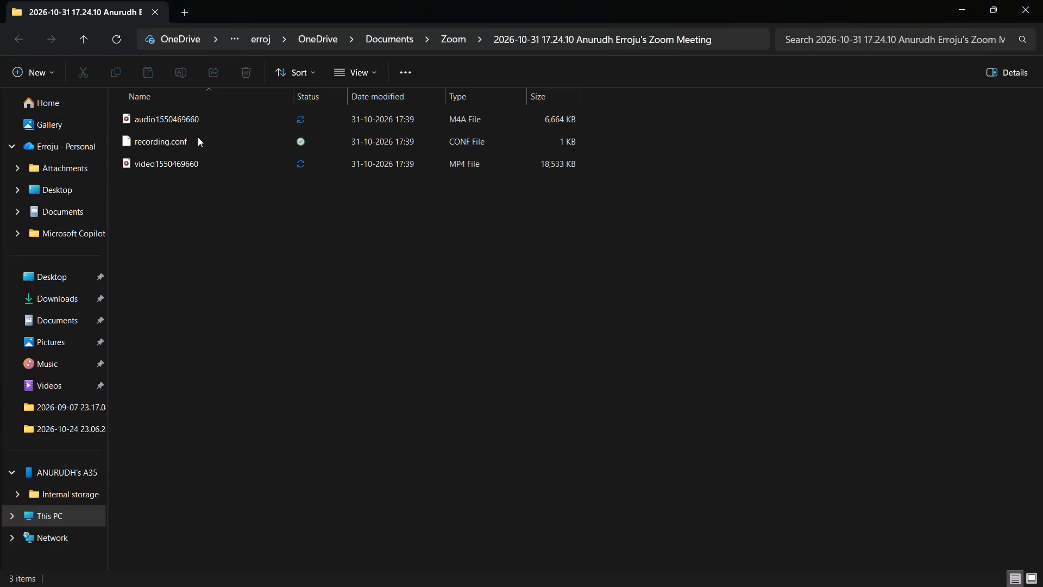
click(179, 153)
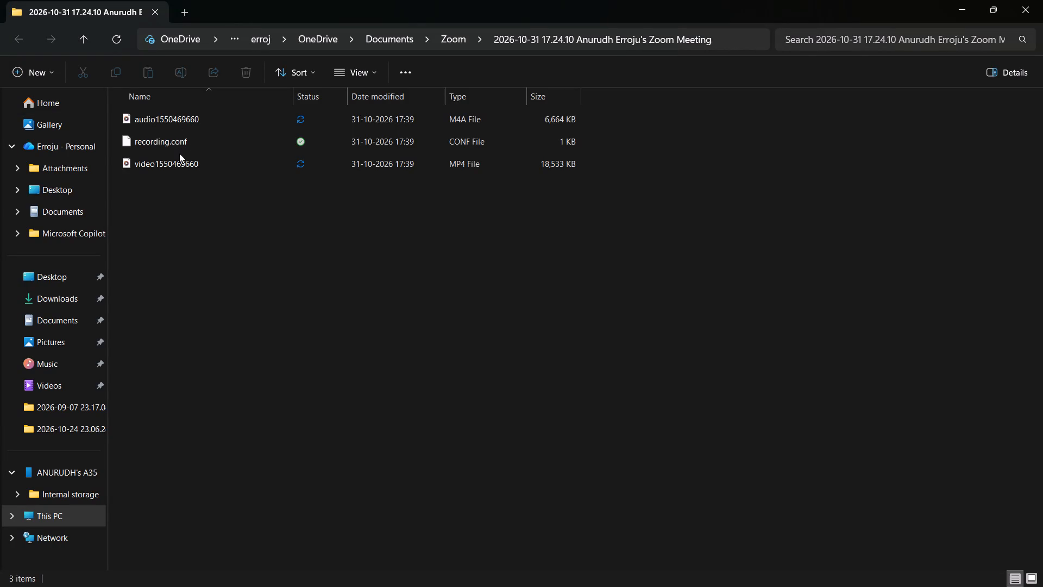
double_click(180, 161)
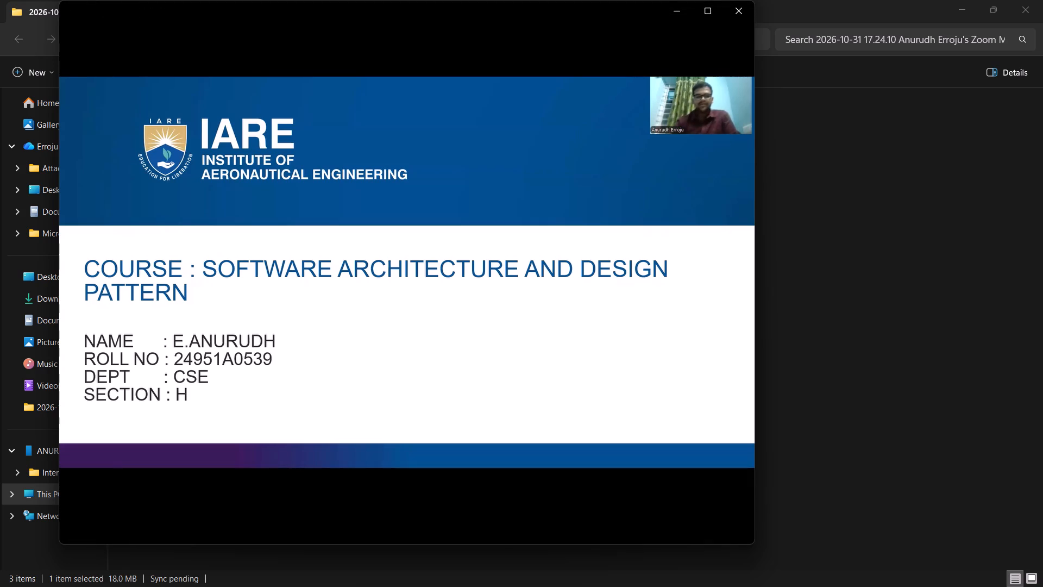
click(728, 9)
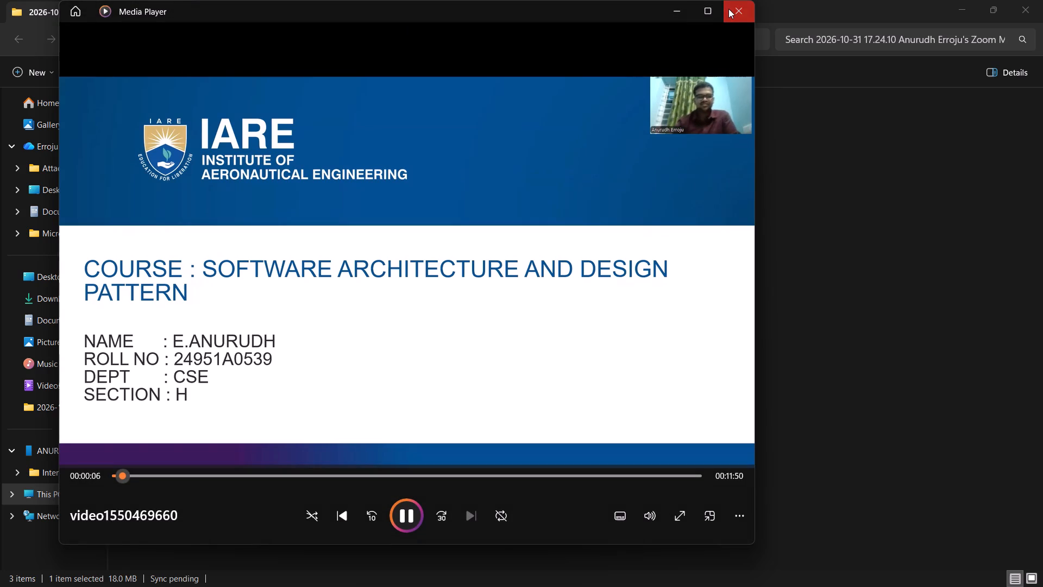
click(962, 11)
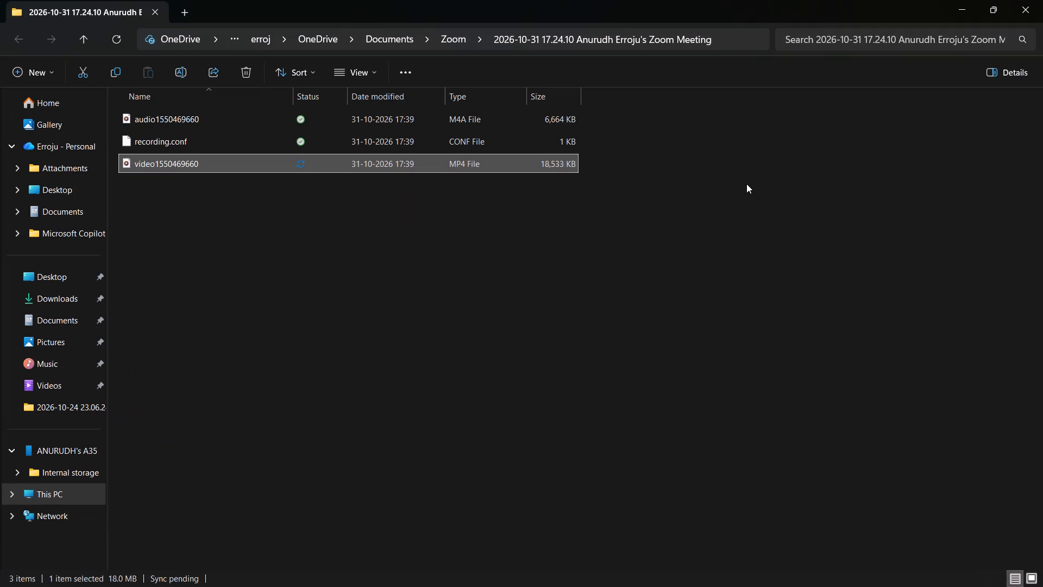
click(987, 10)
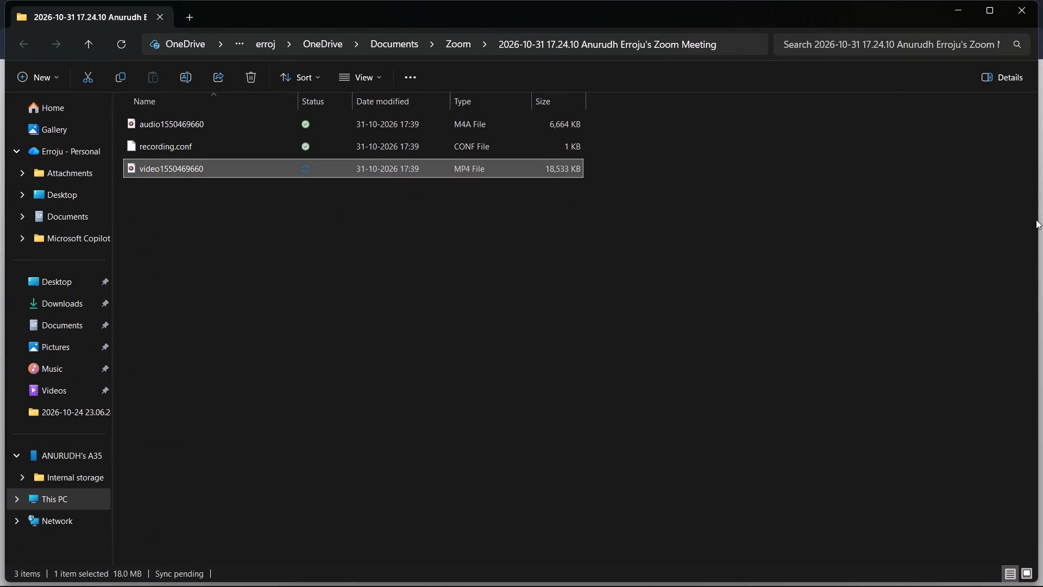
drag(1039, 227, 652, 302)
drag(386, 22, 764, 220)
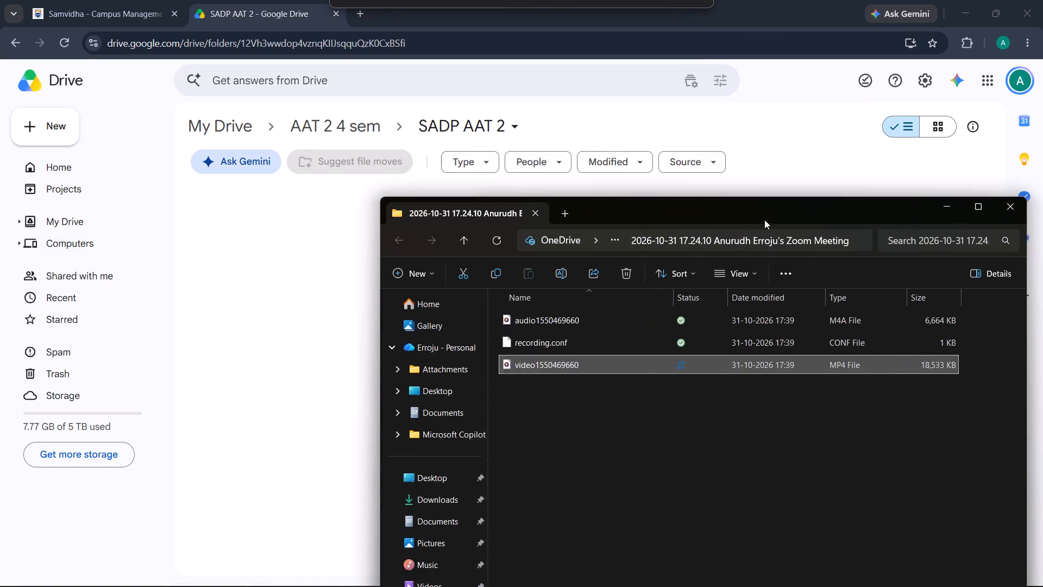
drag(764, 220, 845, 162)
drag(638, 305, 517, 282)
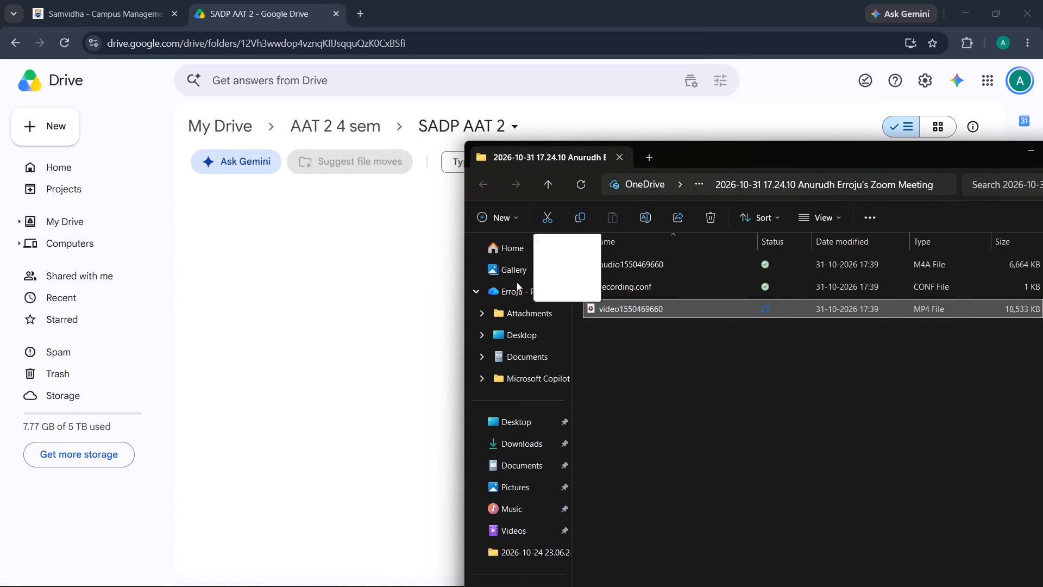
drag(517, 282, 336, 274)
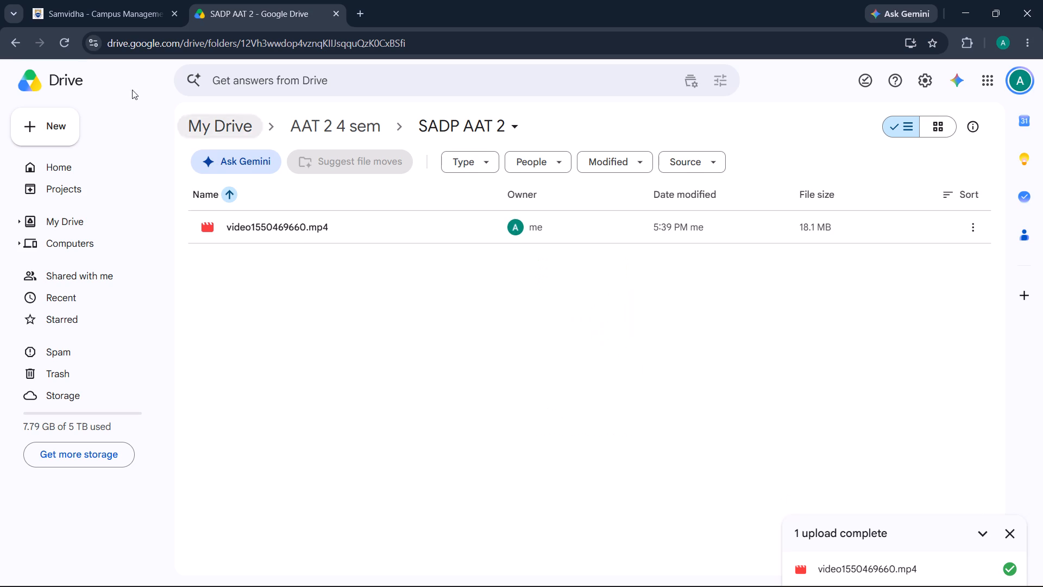
Return to the AAT 2 4 sem folder and open the sharing options of the SADP AAT 2 folder.
click(8, 42)
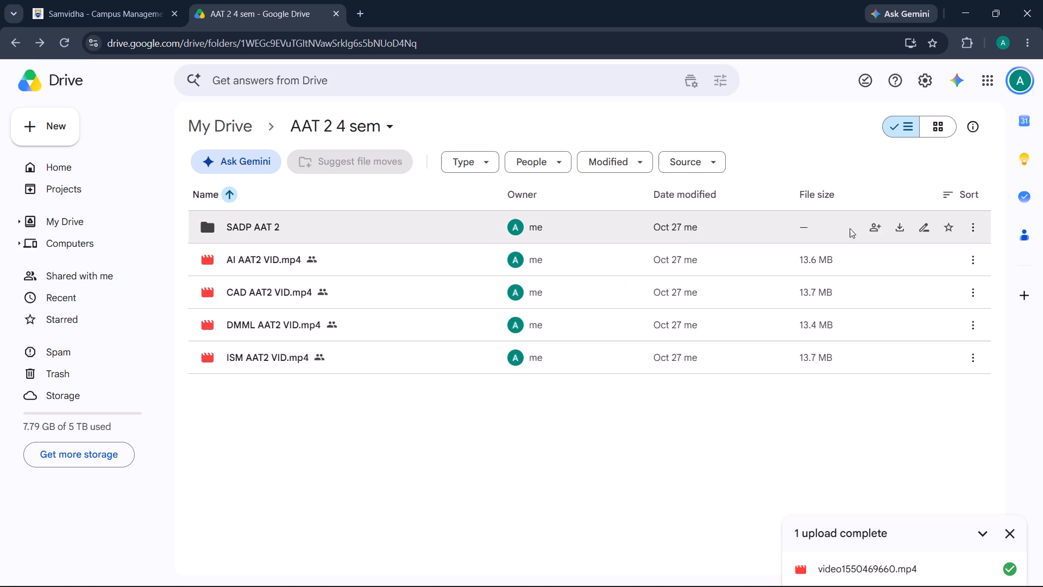
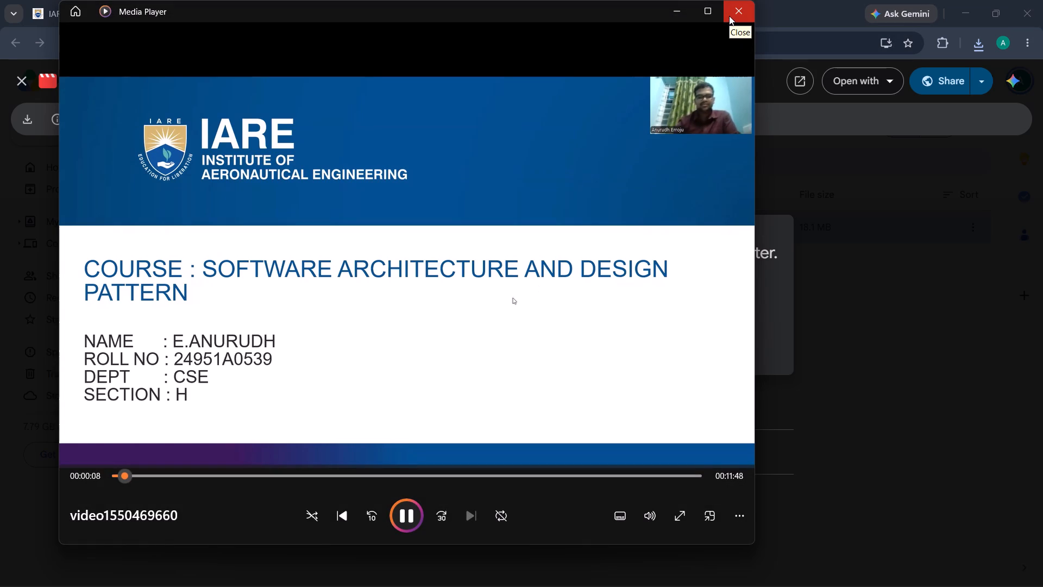
Close the local recording player and the Drive preview of video1550469660.mp4.
click(729, 16)
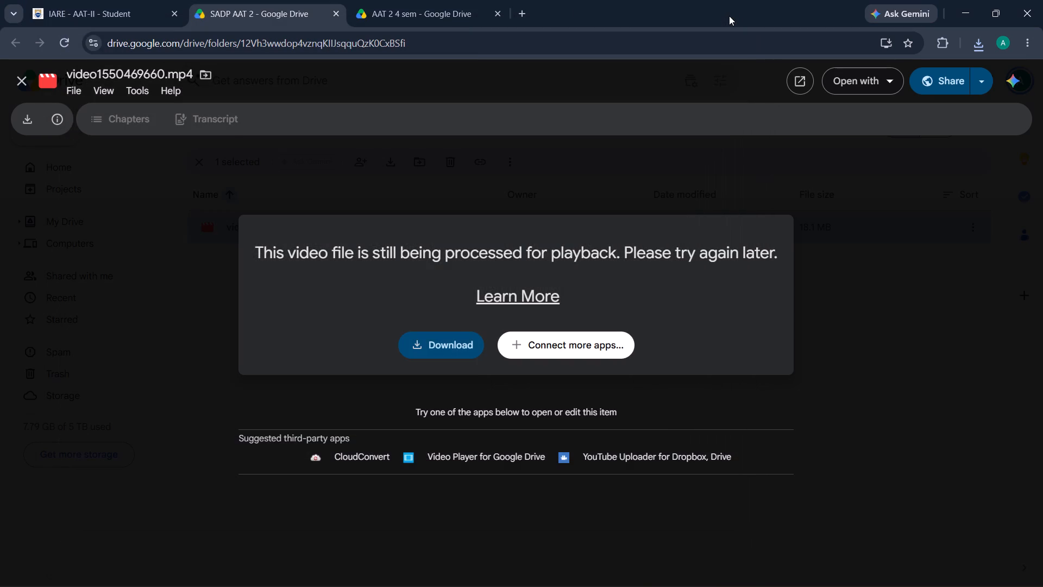
click(14, 78)
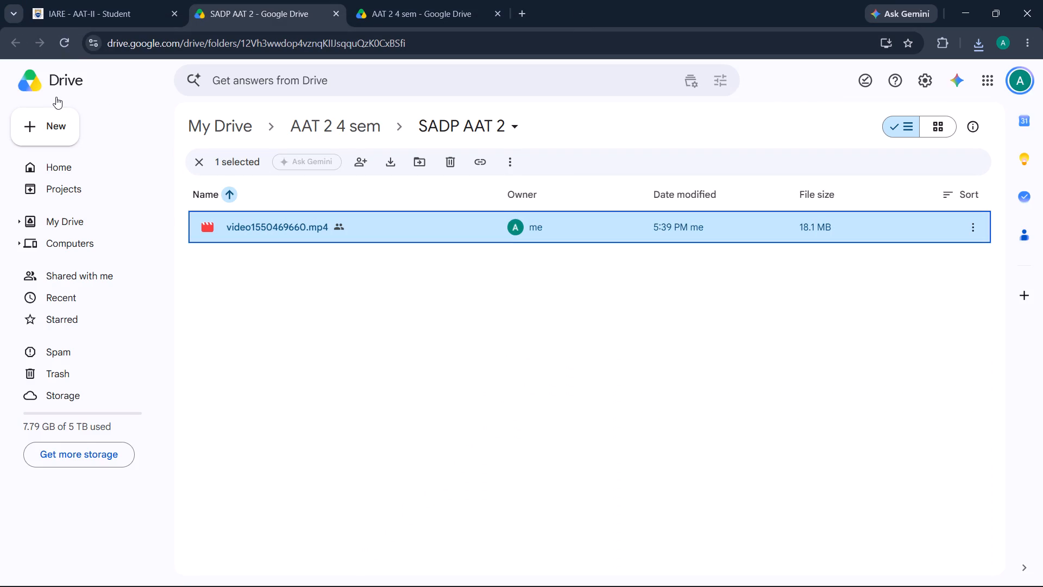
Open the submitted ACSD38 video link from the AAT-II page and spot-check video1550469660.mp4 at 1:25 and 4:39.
click(149, 0)
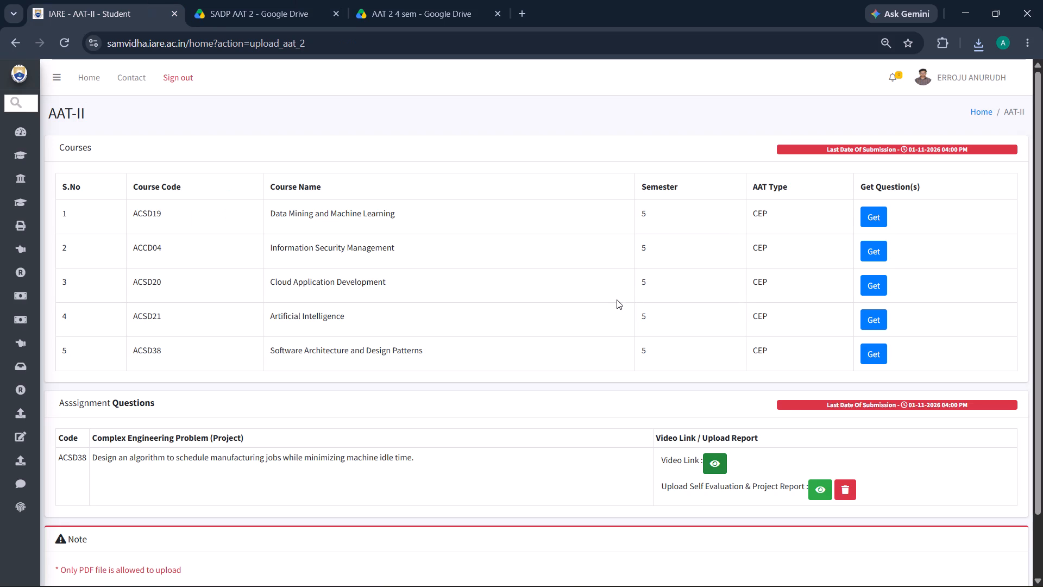
click(720, 463)
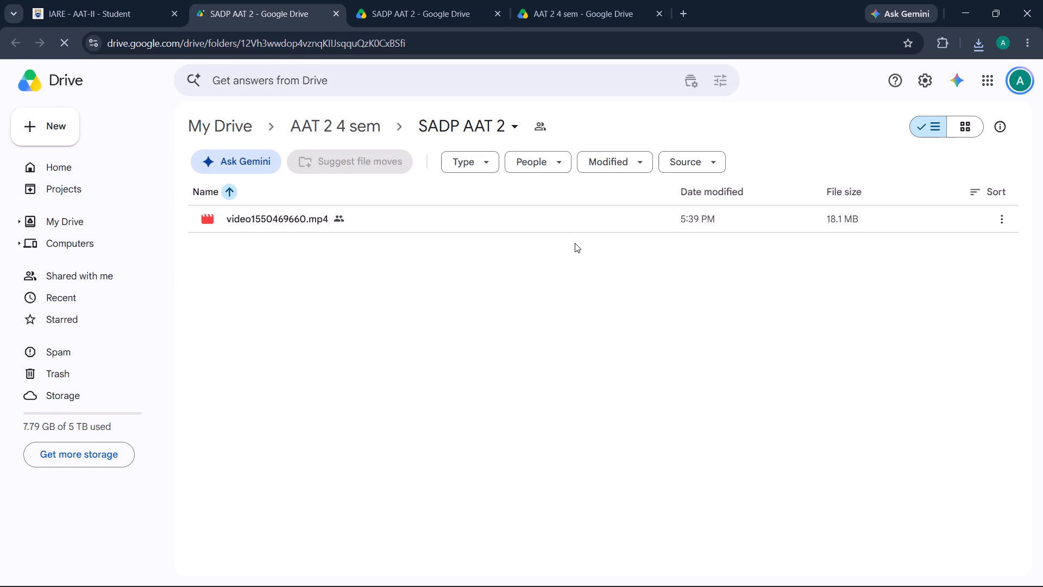
double_click(434, 223)
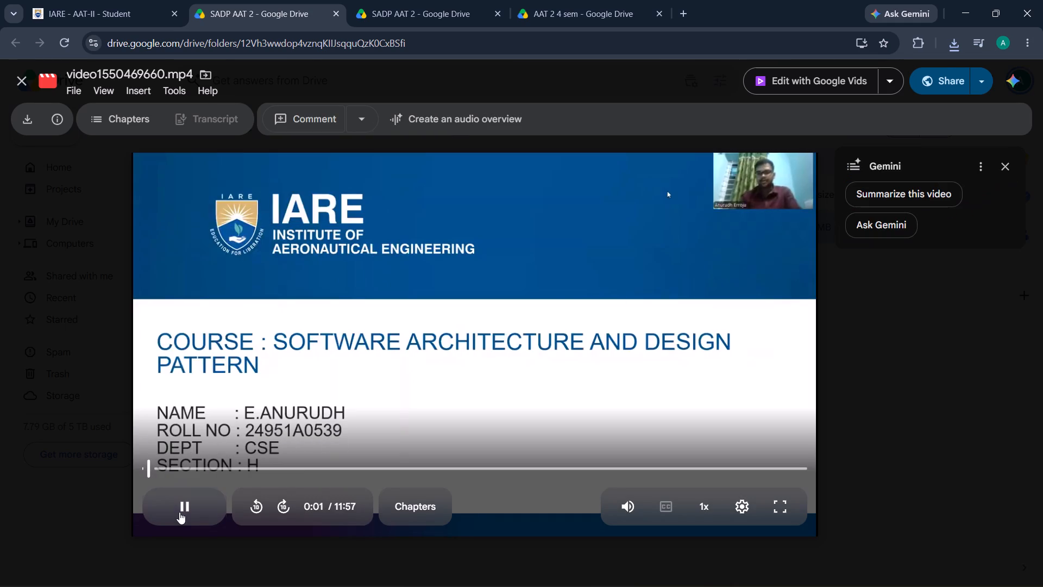
click(226, 472)
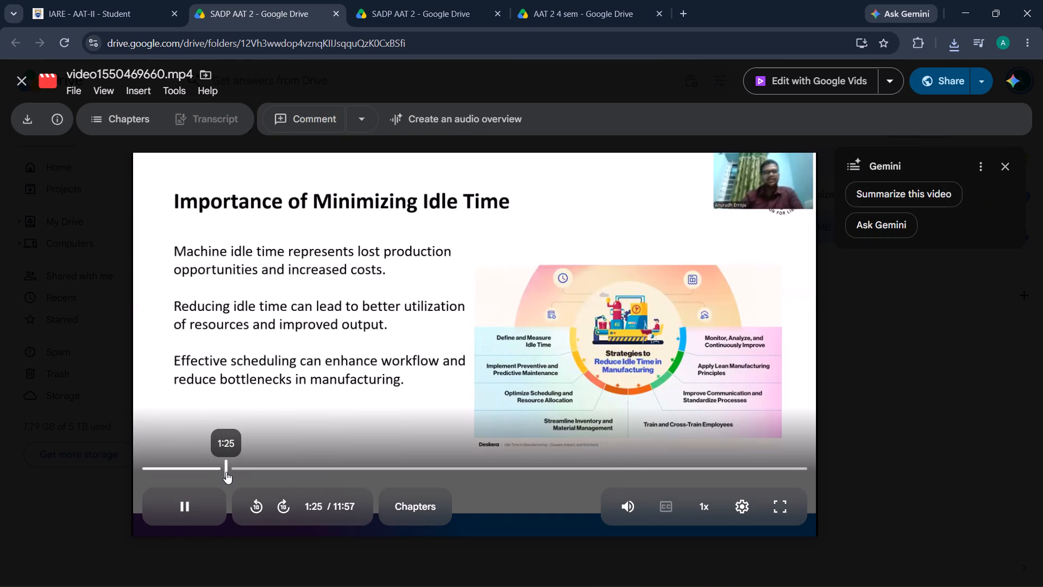
click(403, 461)
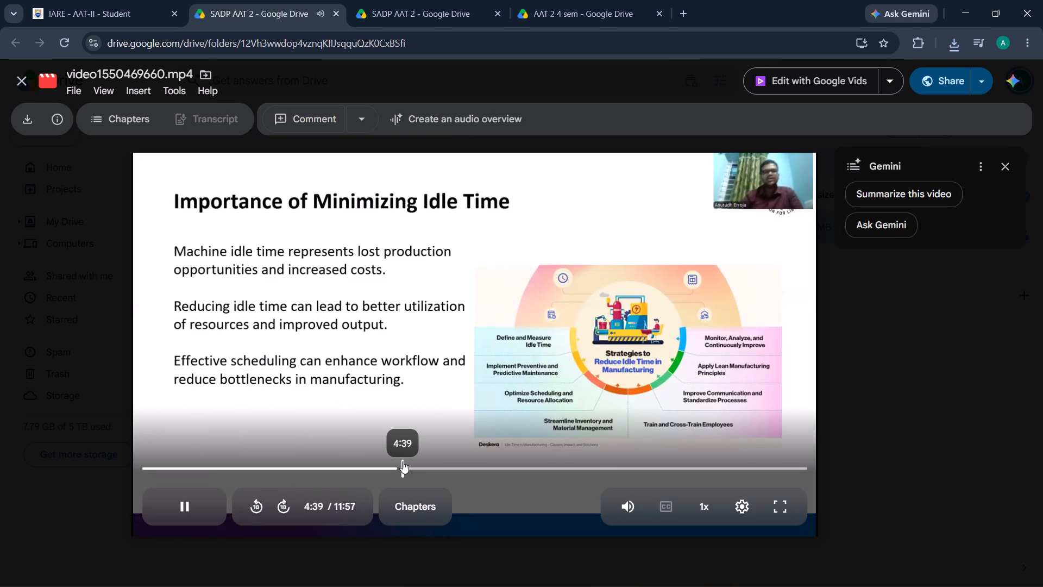
Close the AAT 2 4 sem and both SADP AAT 2 Drive tabs, leaving the AAT-II submission page open.
click(557, 1)
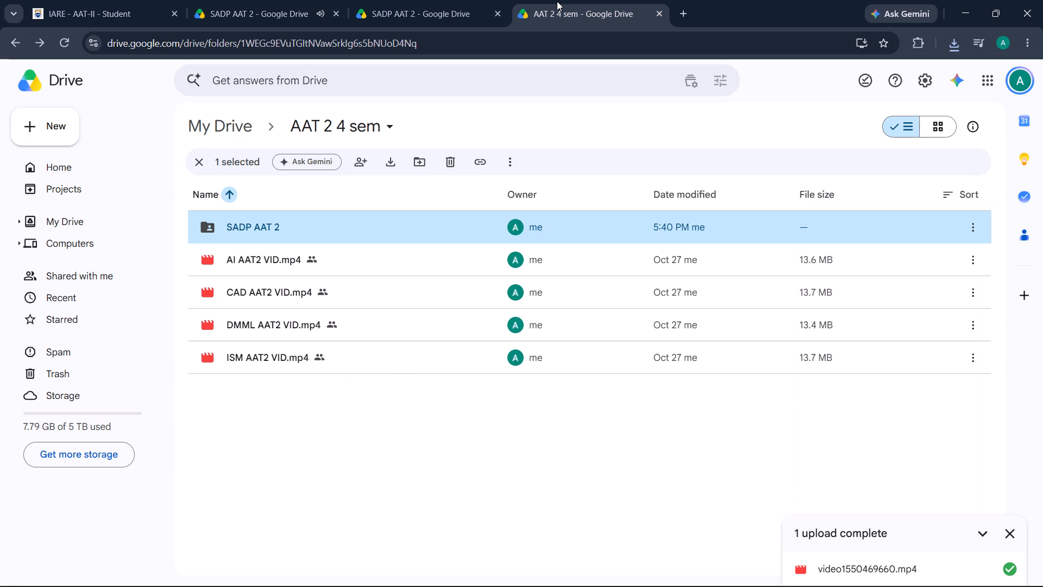
click(656, 15)
click(499, 11)
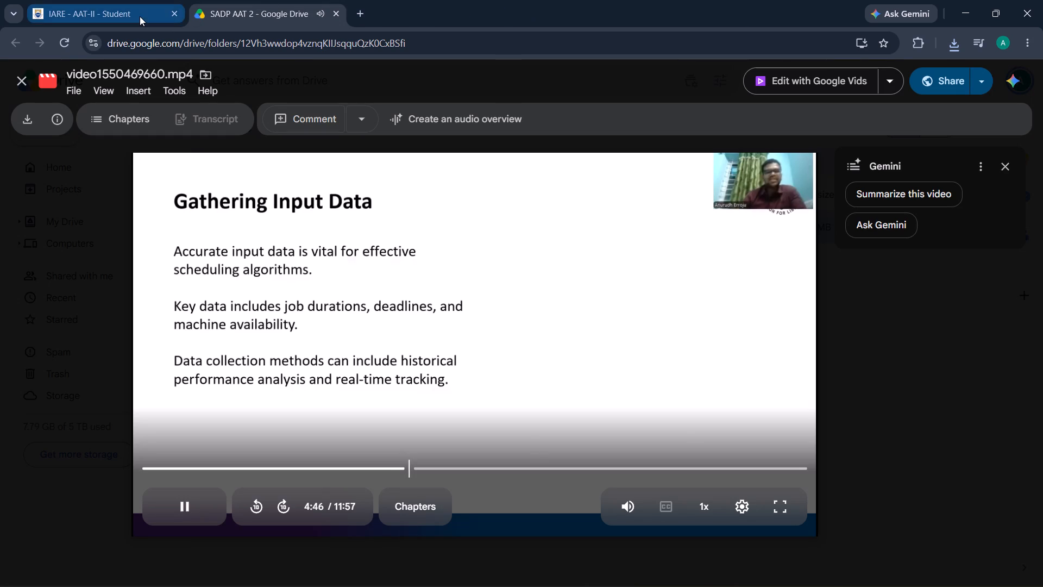
click(140, 16)
click(337, 15)
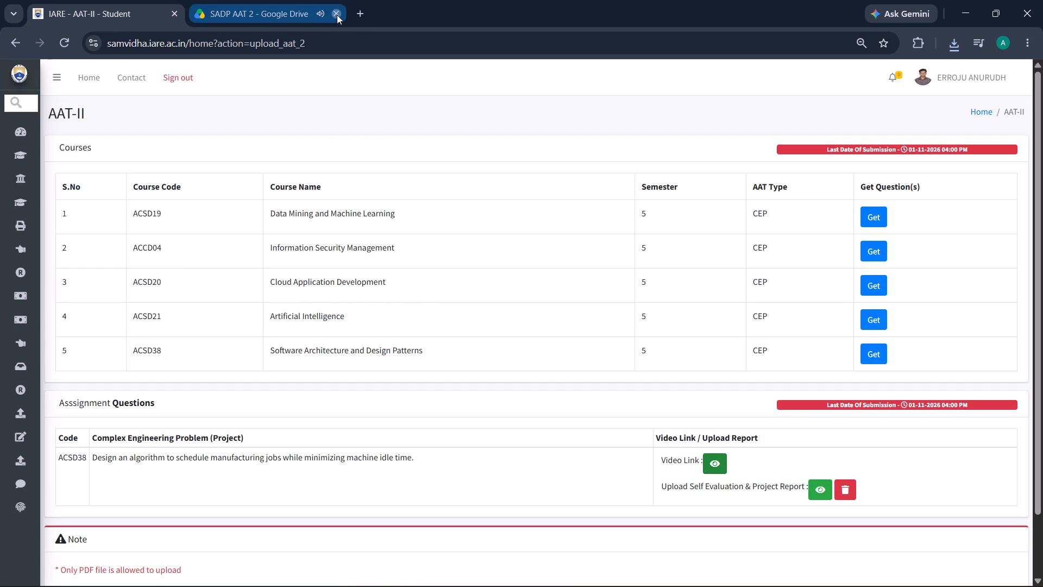